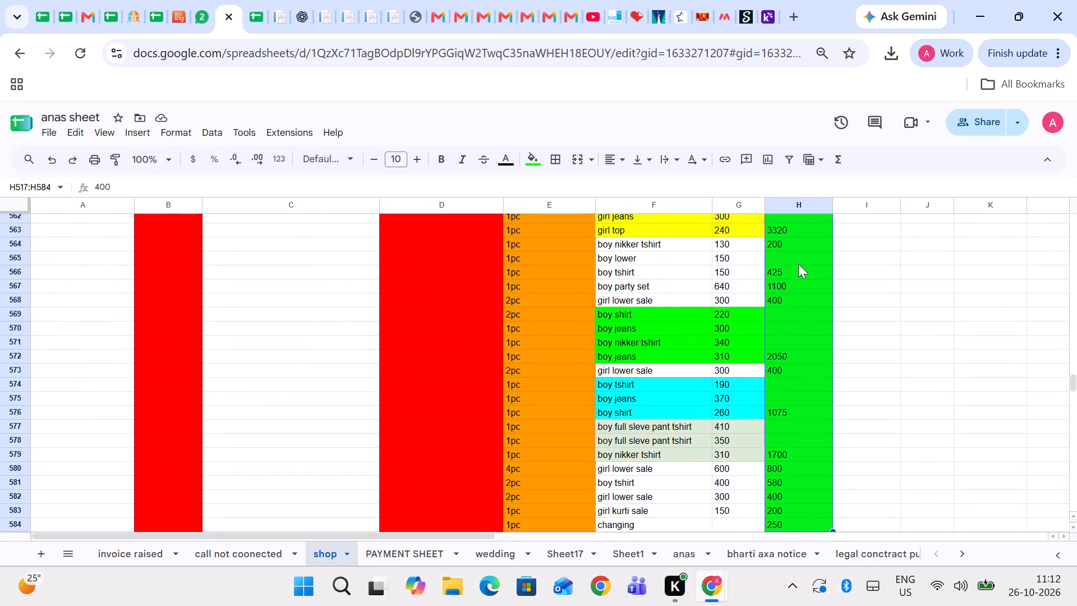
Extend the October 2026 sales amount selection to H517:H637 to check its sum.
key(shift+Down)
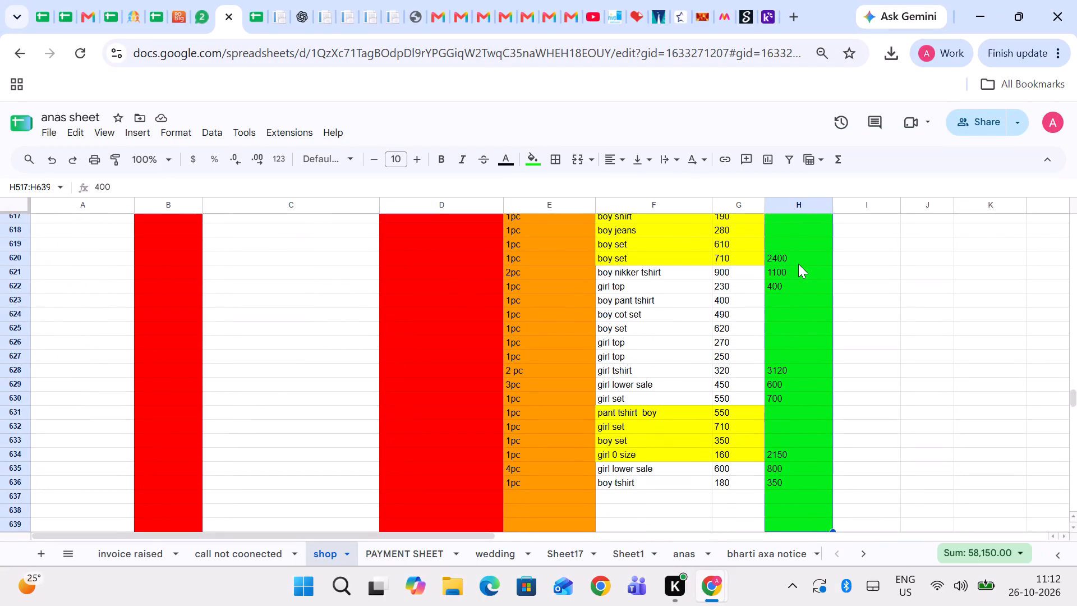
key(shift+Up)
key(shift+Up)
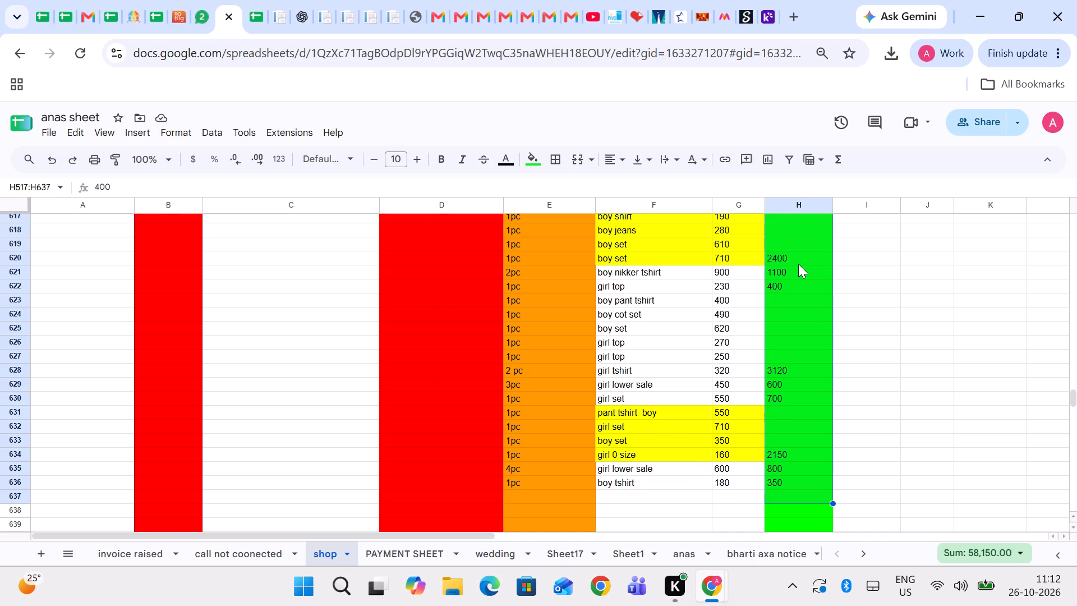
Select the October 2026 expense amounts from rent through refil, B519:B528, together with the cloth expenses in D519 to check their combined sum.
scroll(798, 264, up, 4)
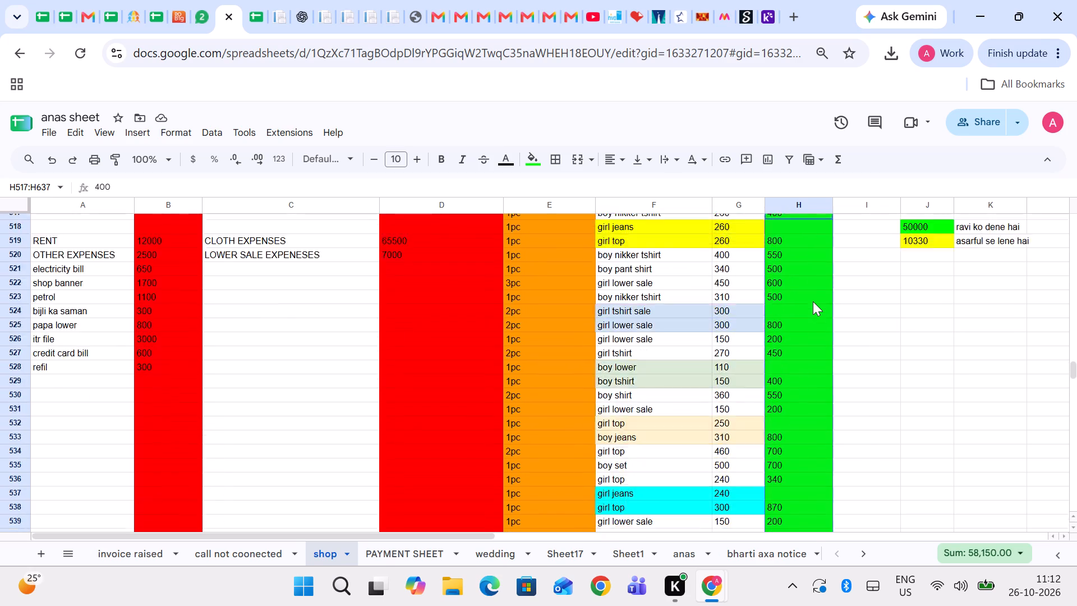
scroll(813, 301, up, 1)
scroll(813, 301, down, 1)
scroll(684, 339, right, 1)
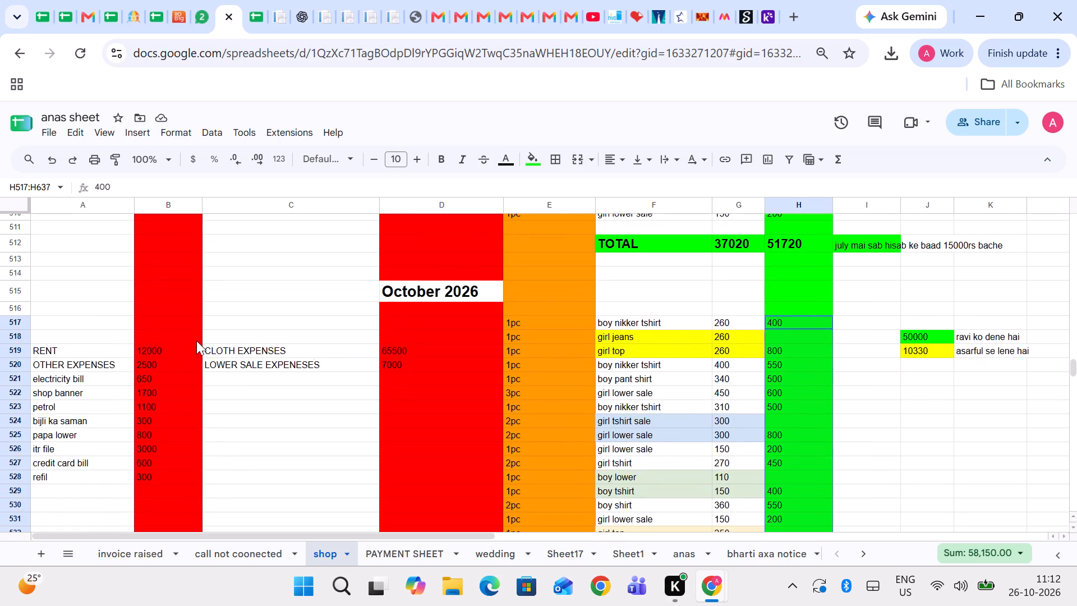
click(156, 357)
key(shift+Down)
key(shift+Down)
key(shift+Down)
key(shift+Down)
key(shift+Down)
key(shift+Down)
key(shift+Down)
key(shift+Down)
key(shift+Down)
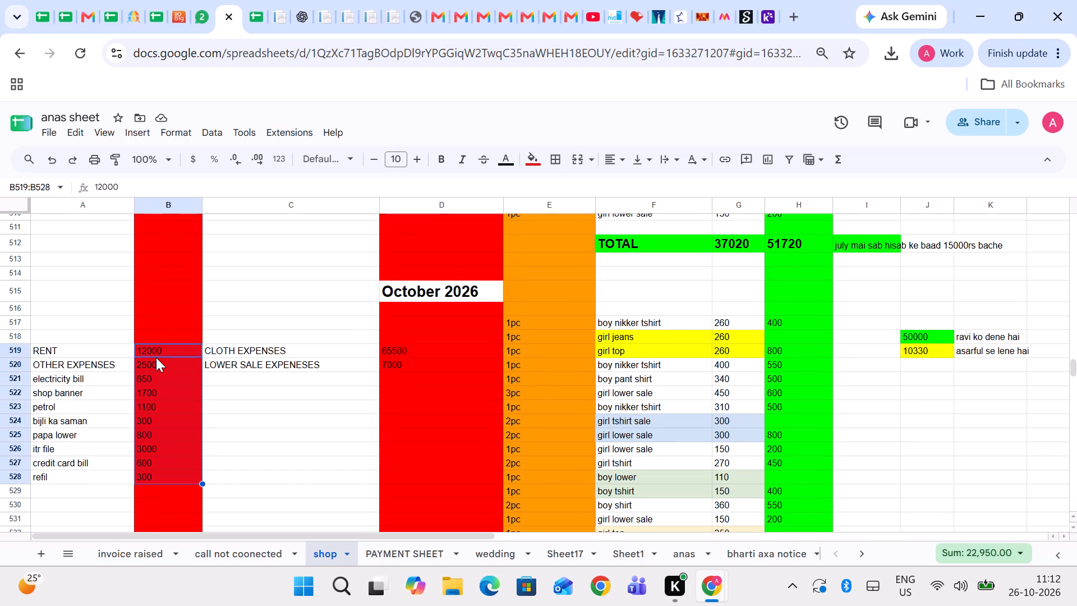
ctrl+click(449, 345)
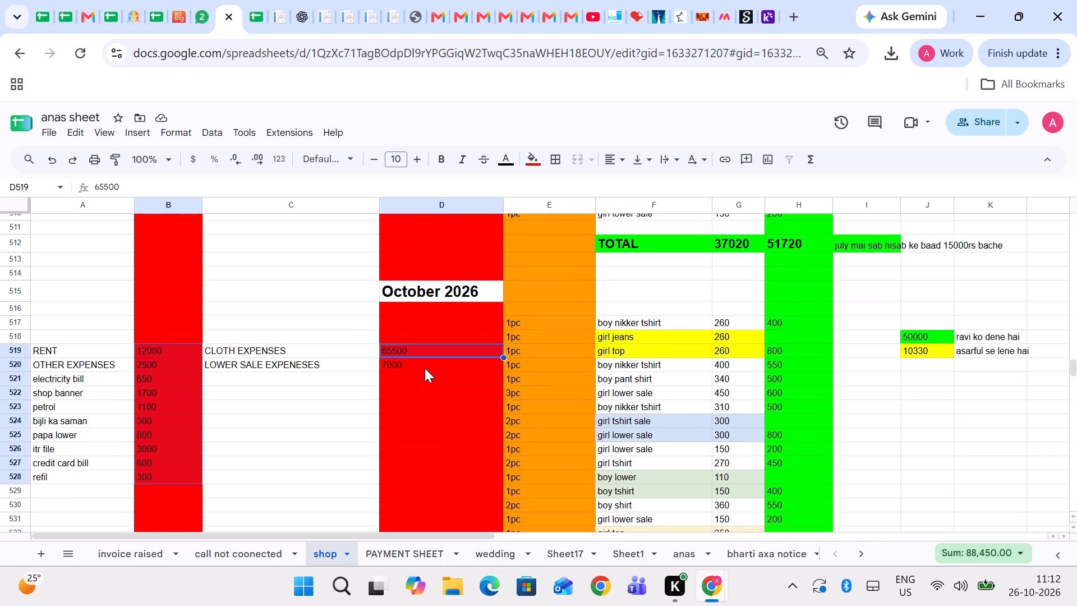
Add the lower sale expenses in D520 to the selected October 2026 expense amounts to check the combined sum, then clear the selection.
ctrl+click(425, 368)
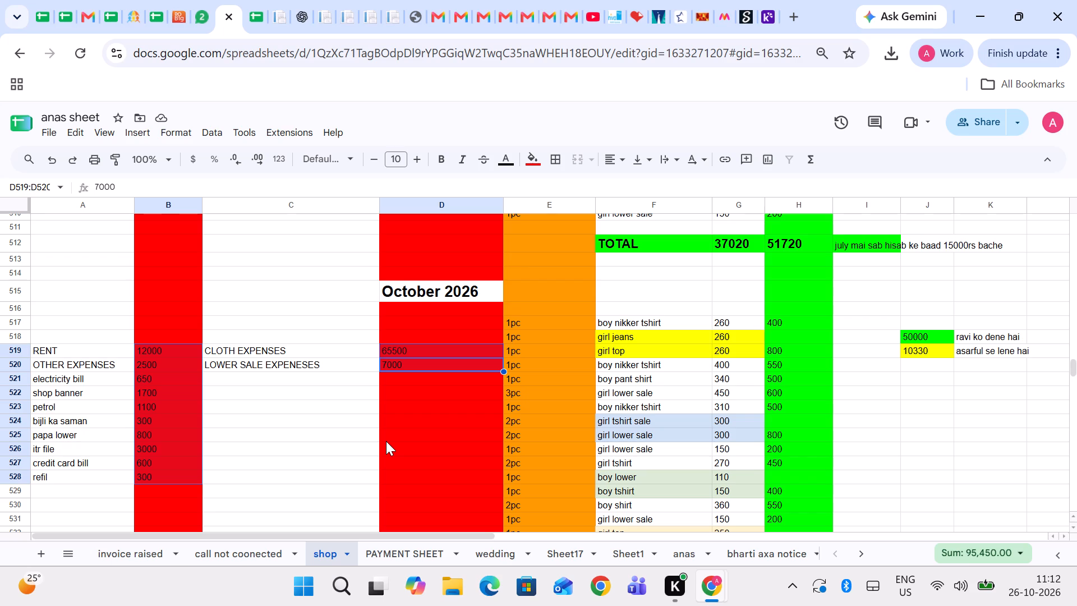
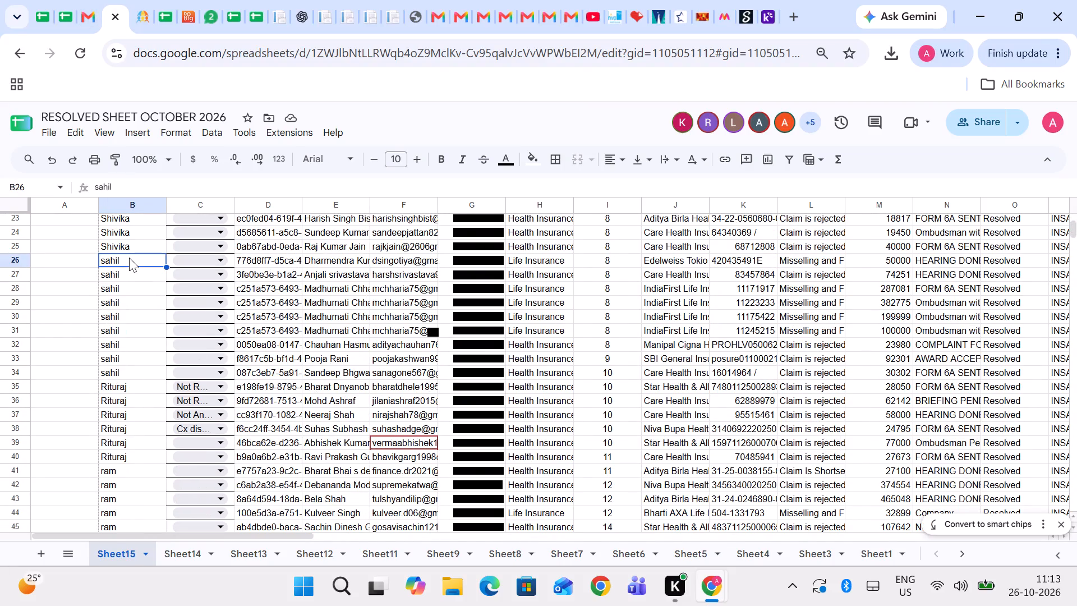
Look through the assigned cases on Sheet15 down to the Anas rows and inspect row 112 across to the email address in F112.
key(Down)
key(Up)
scroll(129, 258, up, 1)
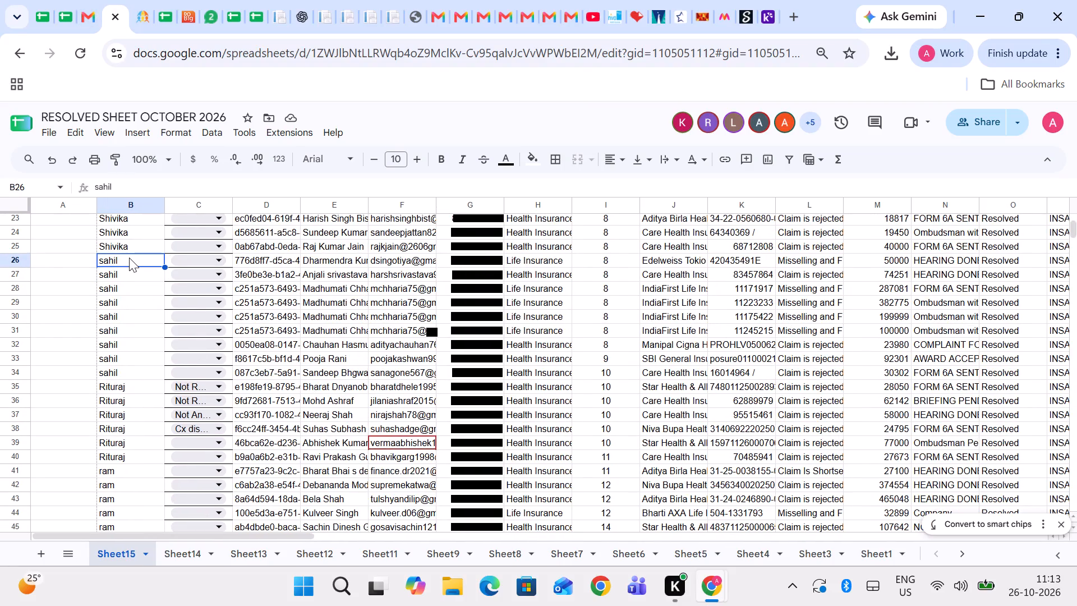
scroll(129, 258, up, 2)
scroll(129, 258, down, 3)
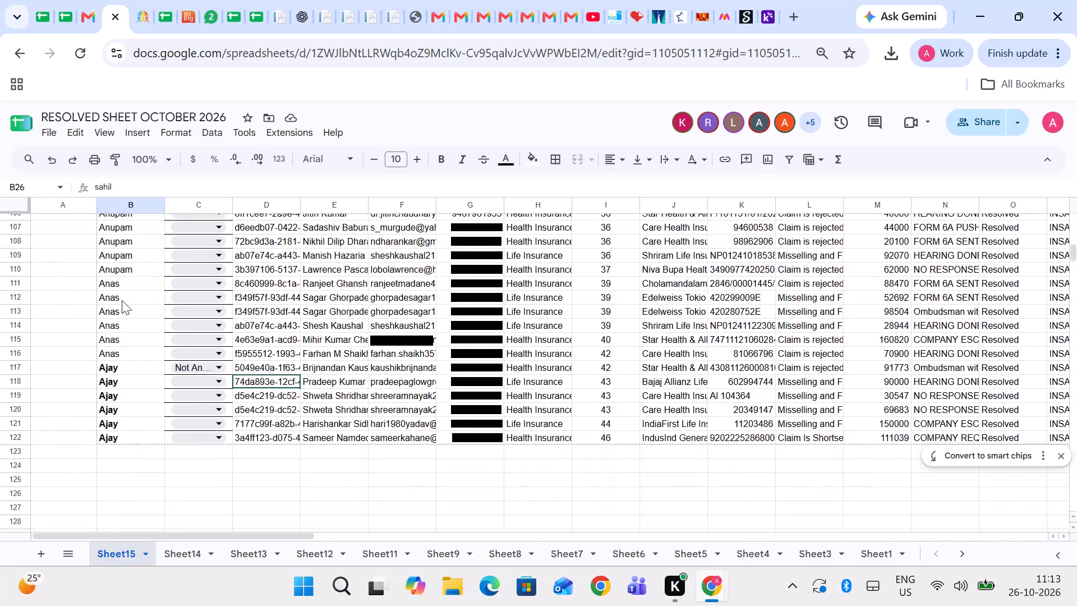
click(114, 291)
key(Right)
key(Right)
key(Right)
key(Right)
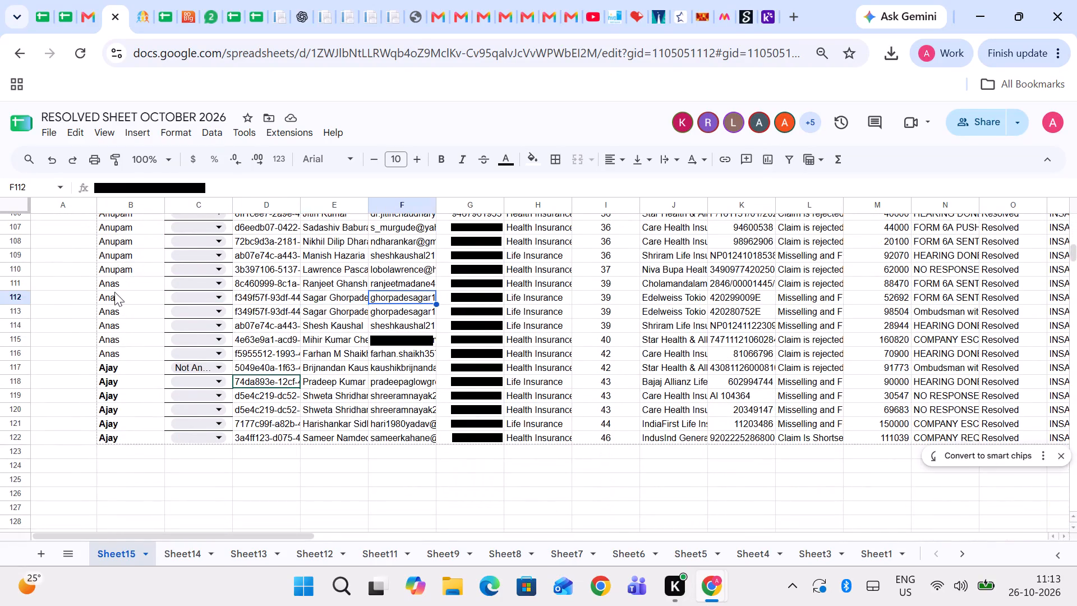
Copy the row 112 customer's phone number from the resolved sheet and call it with the Smartflo dialer.
key(Left)
key(Right)
key(Right)
key(ctrl+c)
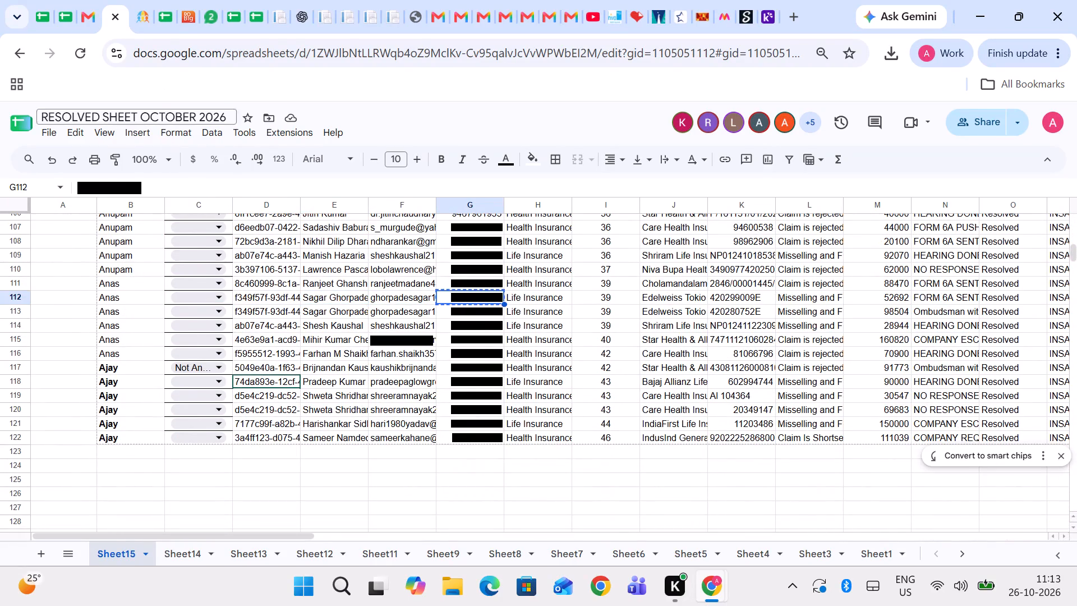
click(183, 0)
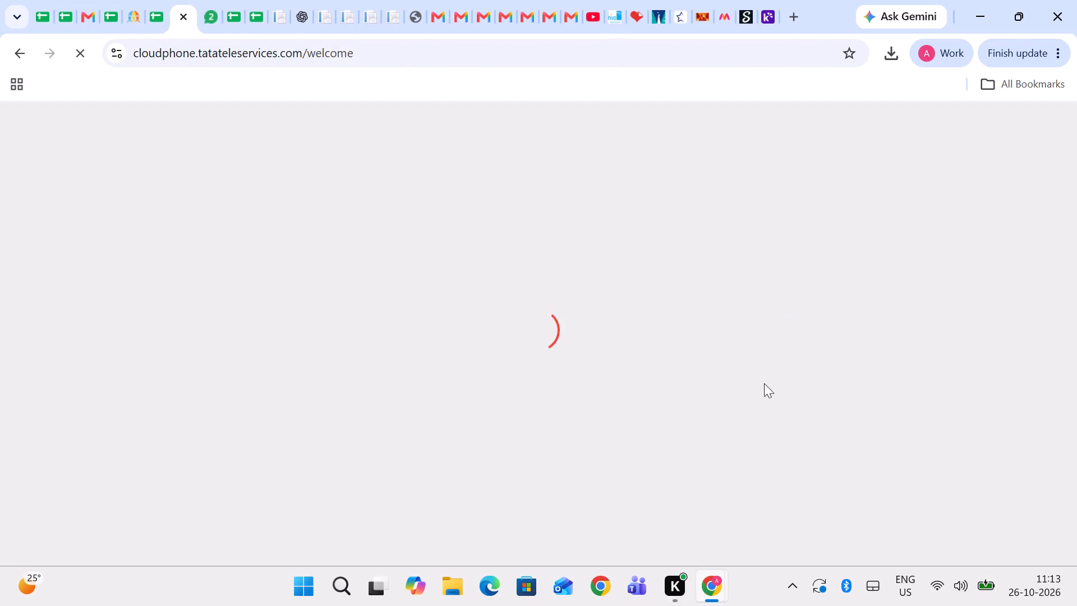
click(869, 130)
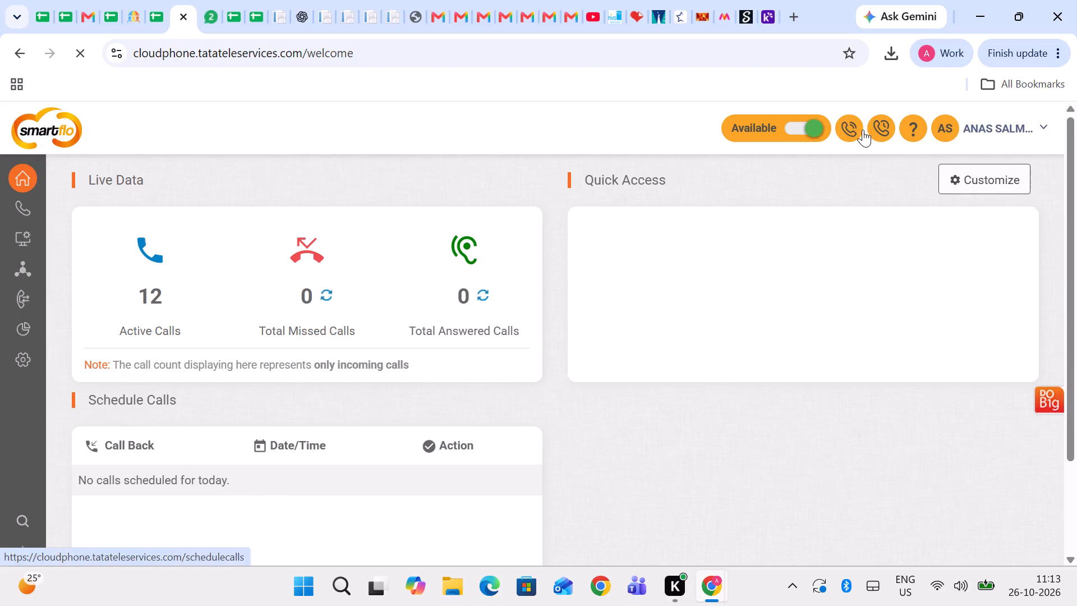
click(862, 130)
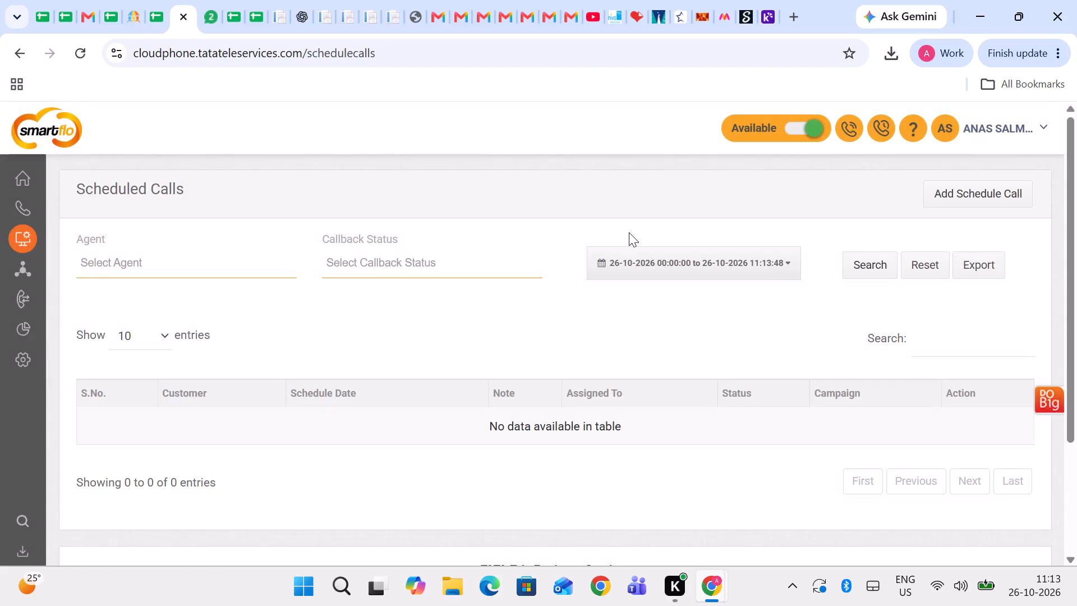
click(855, 137)
click(453, 208)
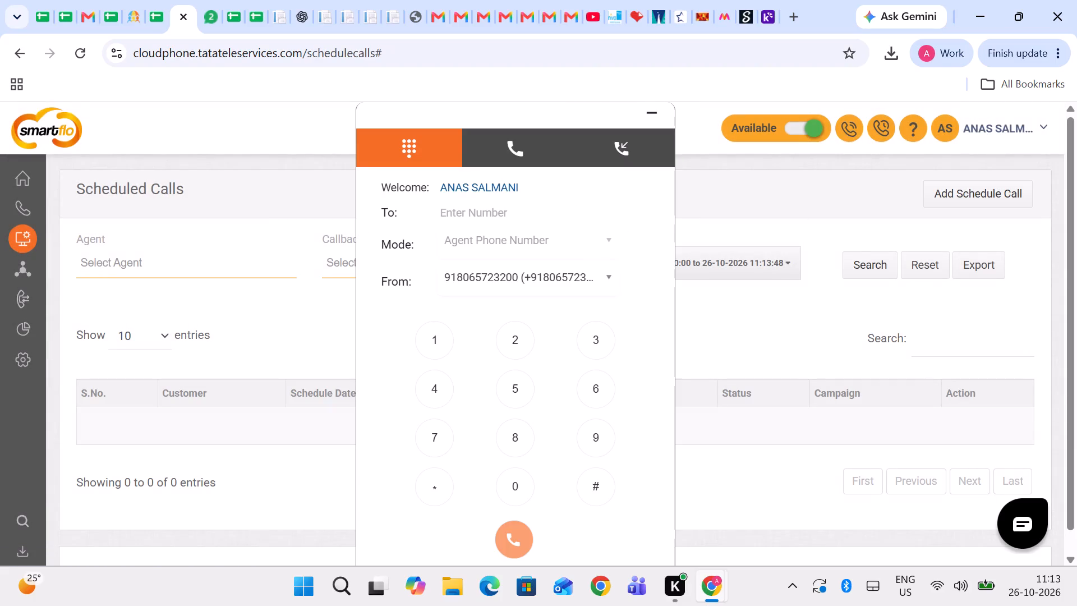
key(ctrl+v)
click(518, 539)
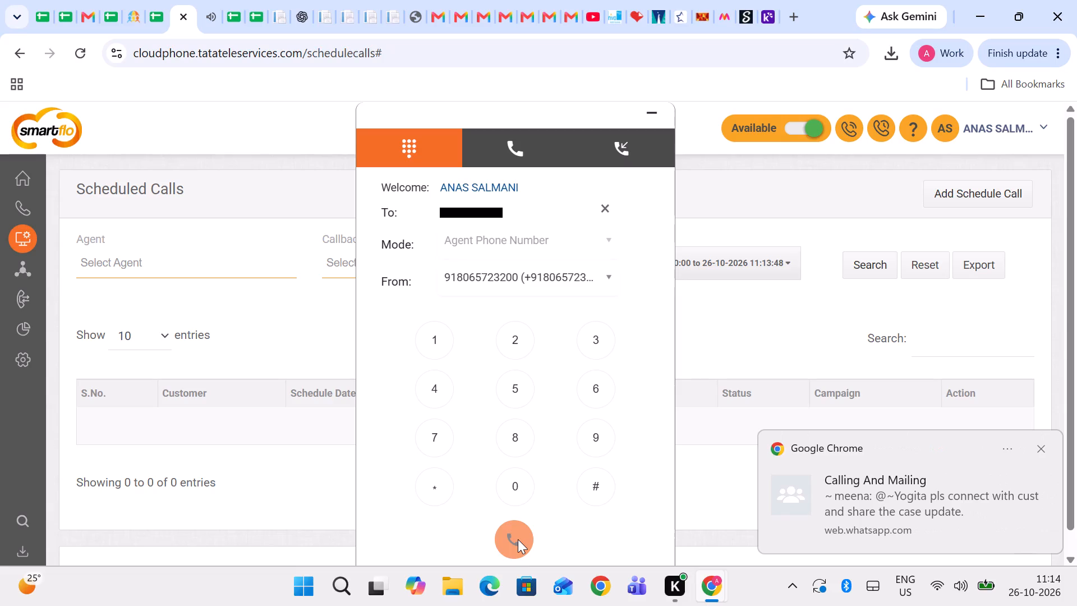
click(1044, 444)
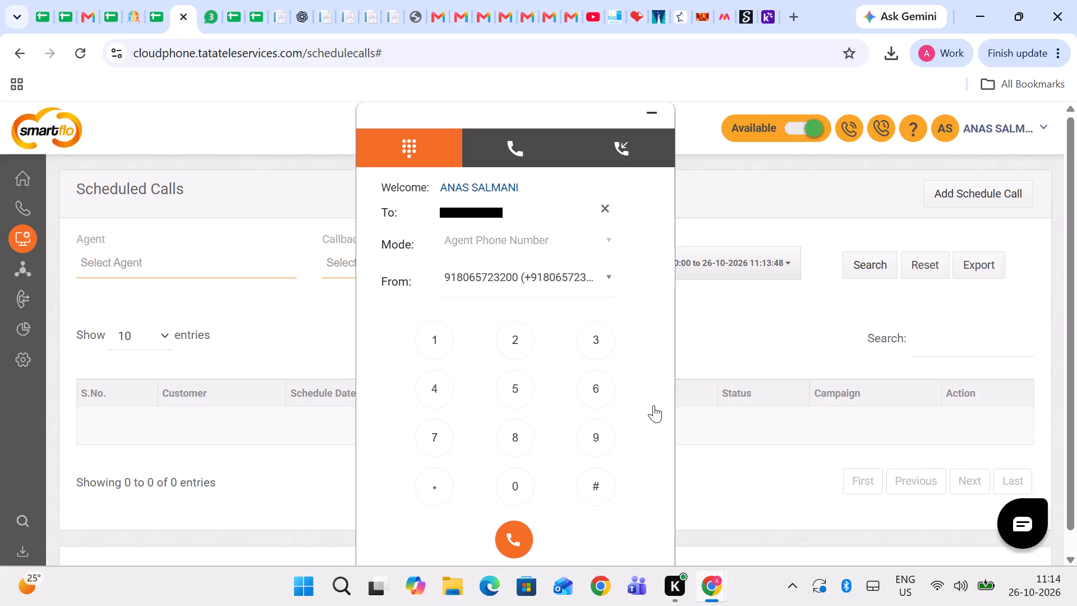
In the Insurance Samadhan admin portal, leave the invoice view and search the complaint list by the copied phone number.
click(126, 0)
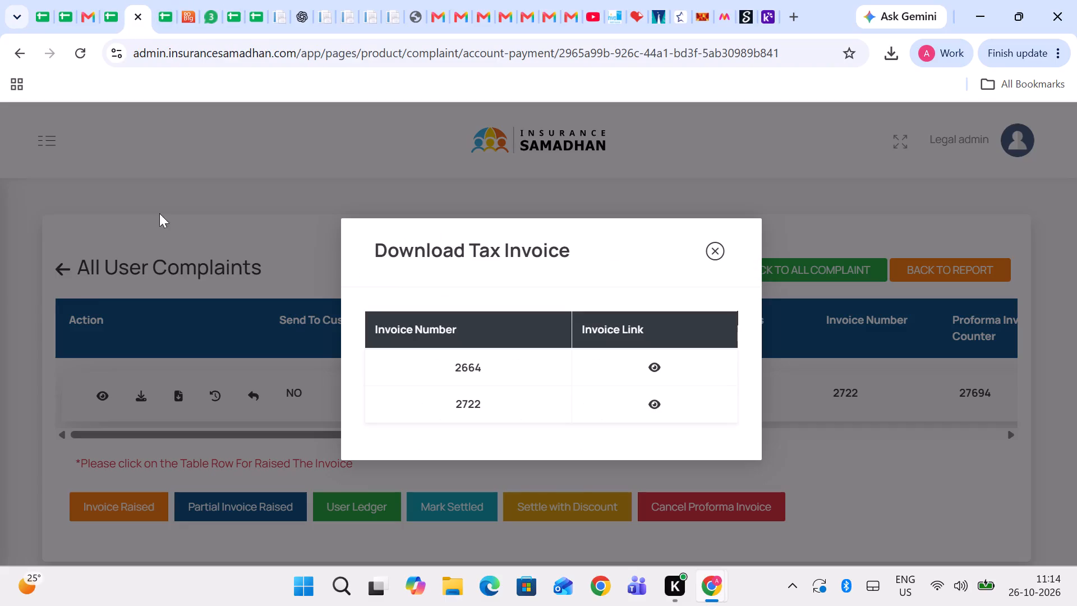
click(150, 316)
click(64, 277)
click(62, 261)
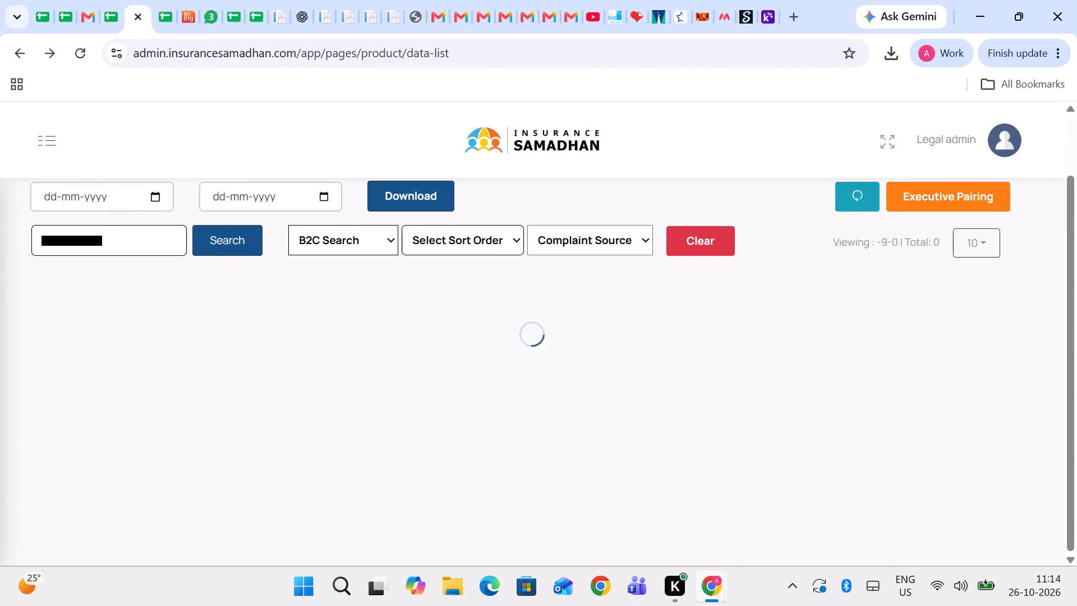
drag(144, 231, 51, 249)
key(ctrl+a)
key(ctrl+v)
key(ctrl+Return)
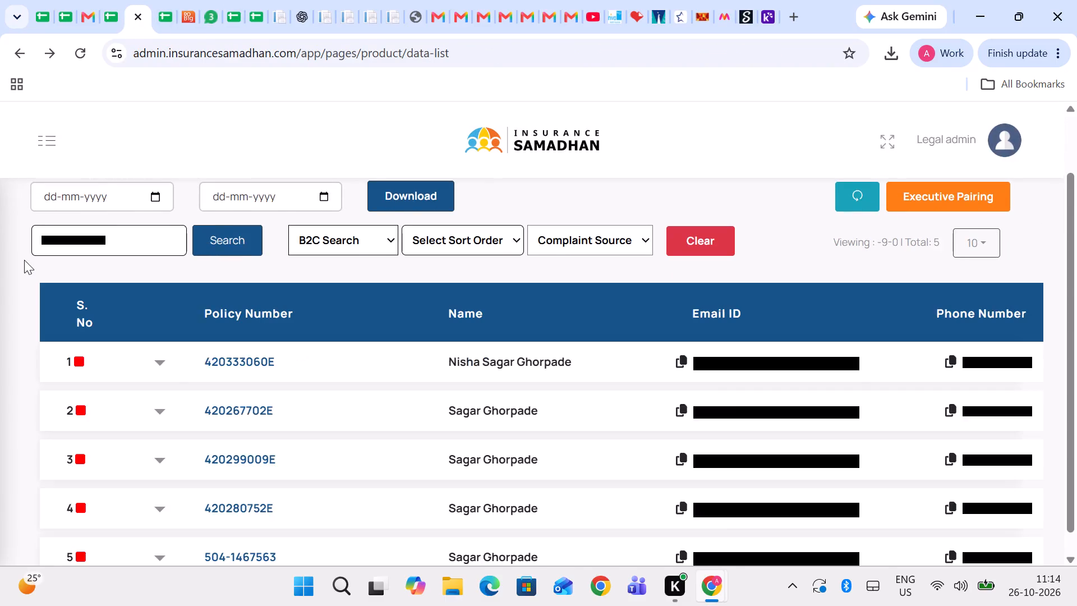
Open the communication log of the resolved Edelweiss Tokio complaint with claim amount 52692.
scroll(231, 391, down, 1)
scroll(487, 441, left, 2)
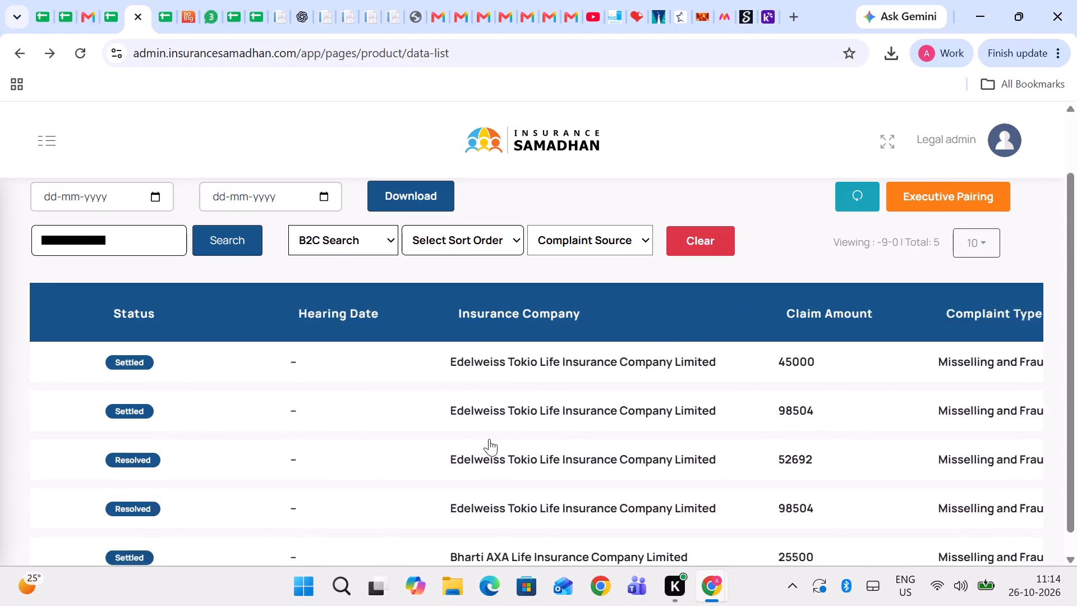
scroll(505, 421, down, 1)
scroll(480, 408, right, 3)
scroll(610, 444, left, 1)
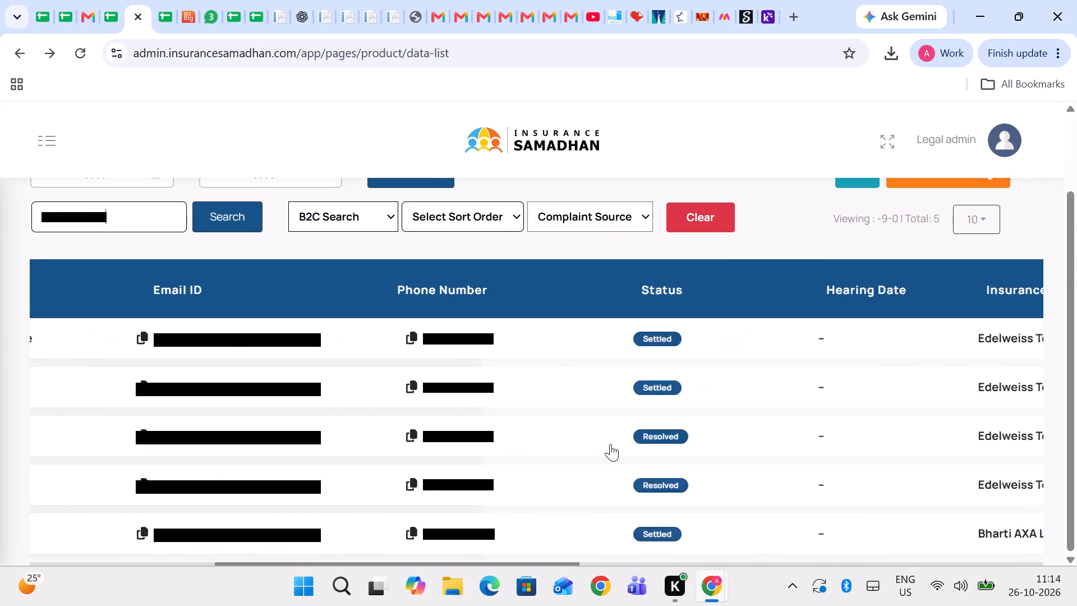
scroll(610, 444, left, 1)
scroll(610, 444, down, 1)
scroll(474, 459, right, 2)
click(537, 439)
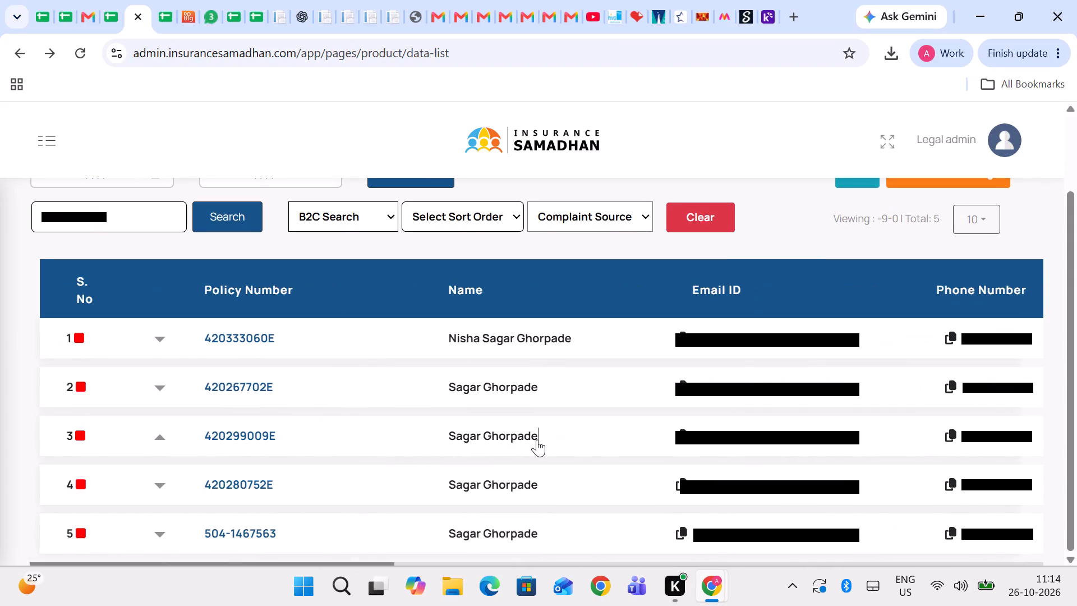
scroll(537, 439, left, 1)
click(480, 495)
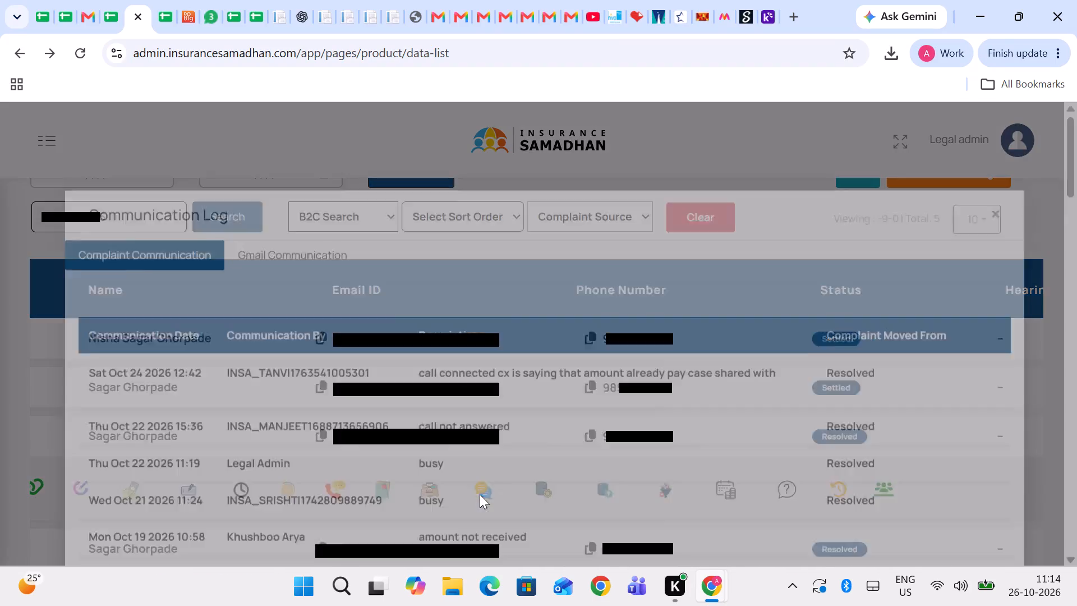
Add the comment "not answering" to the complaint's communication log, save it and close the log.
scroll(500, 434, down, 8)
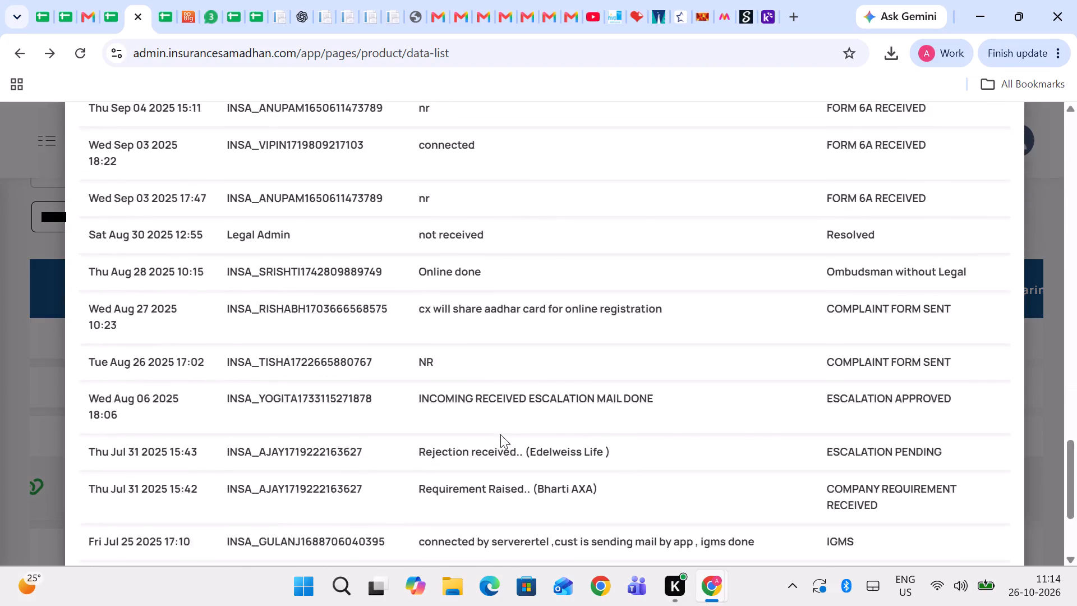
click(613, 524)
click(528, 476)
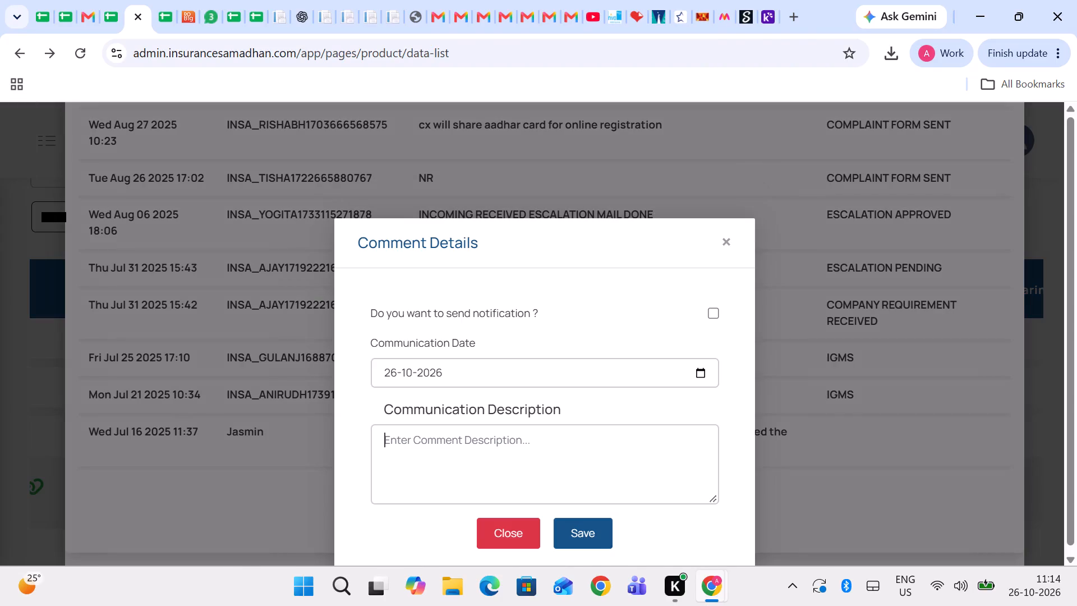
text(not answering)
click(580, 532)
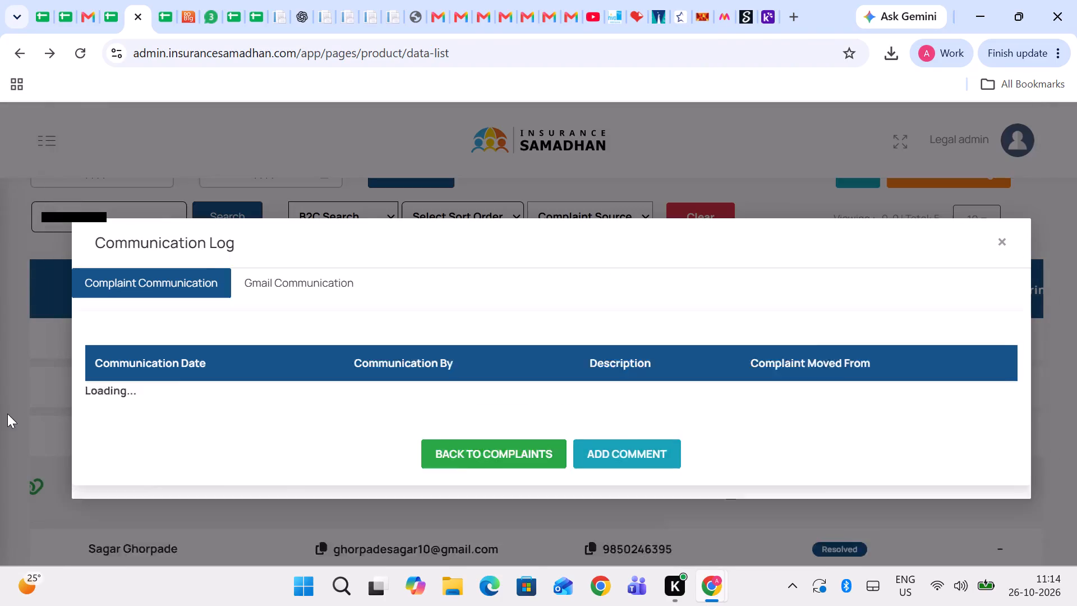
click(7, 414)
Back in the resolved sheet, set the call status of rows 112 and 113 to the "Not An..." option.
click(104, 0)
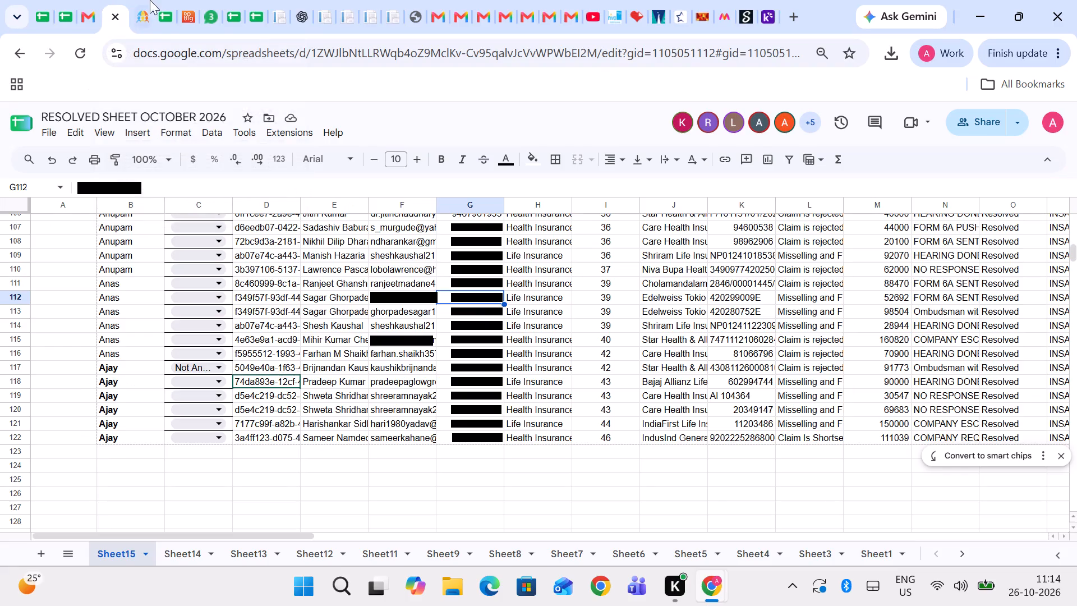
click(171, 0)
click(104, 0)
key(Left)
key(Left)
key(Left)
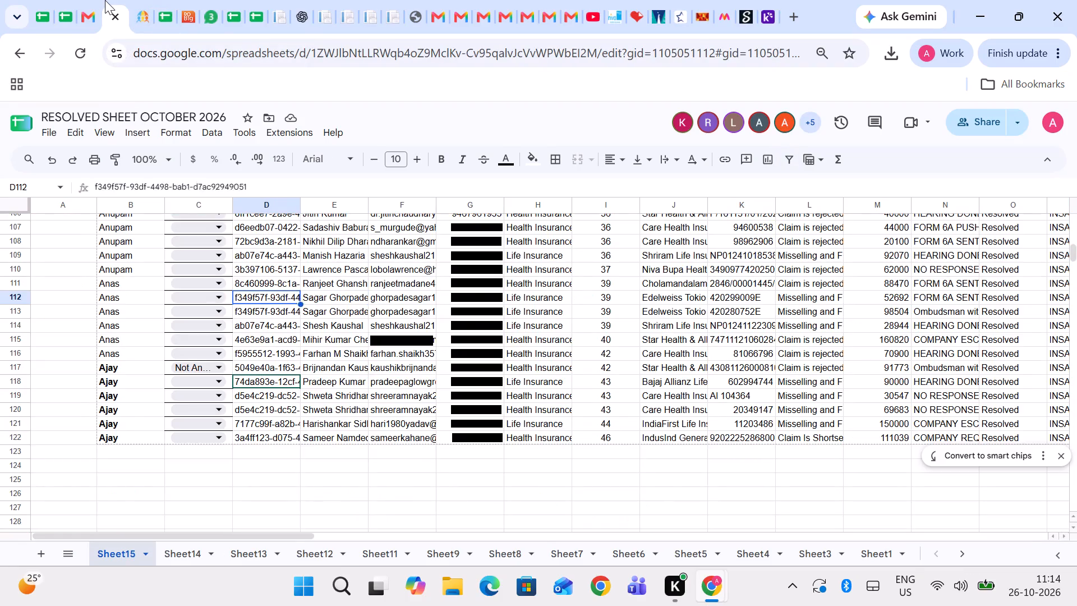
key(Left)
key(Return)
key(Return)
key(Return)
key(Return)
Copy the row 114 customer's phone number and call it with the Smartflo dialer.
key(Right)
key(Right)
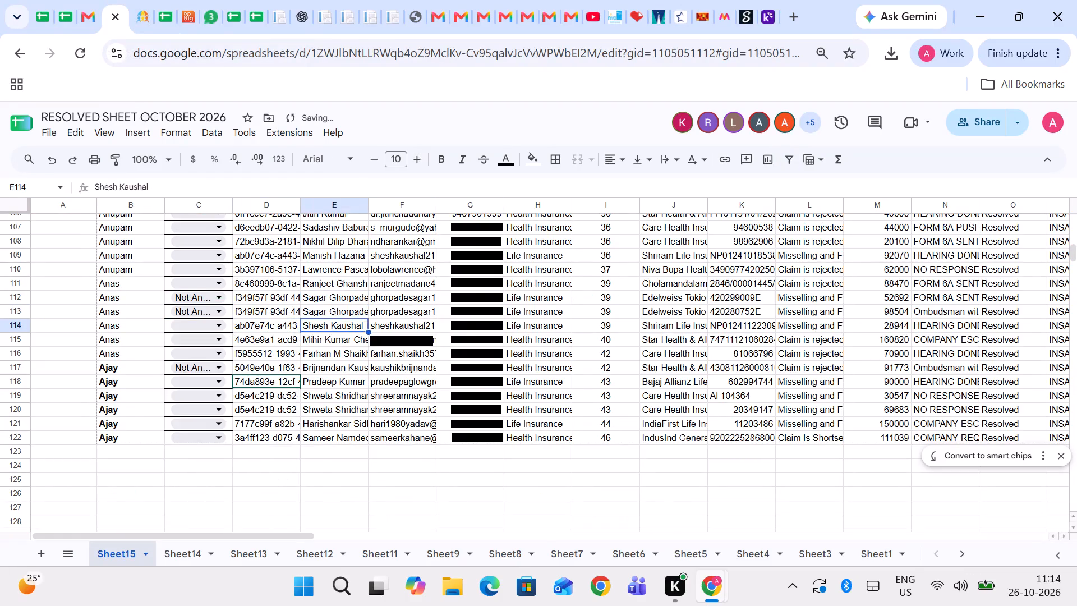
key(Right)
key(Right)
key(ctrl+c)
click(174, 0)
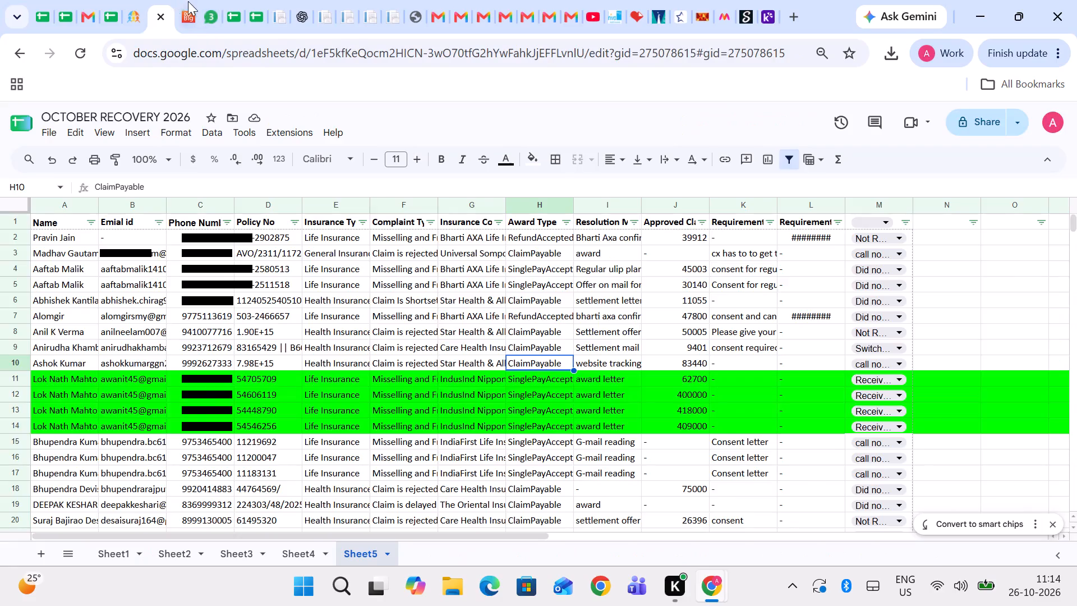
click(187, 1)
double_click(477, 225)
double_click(473, 219)
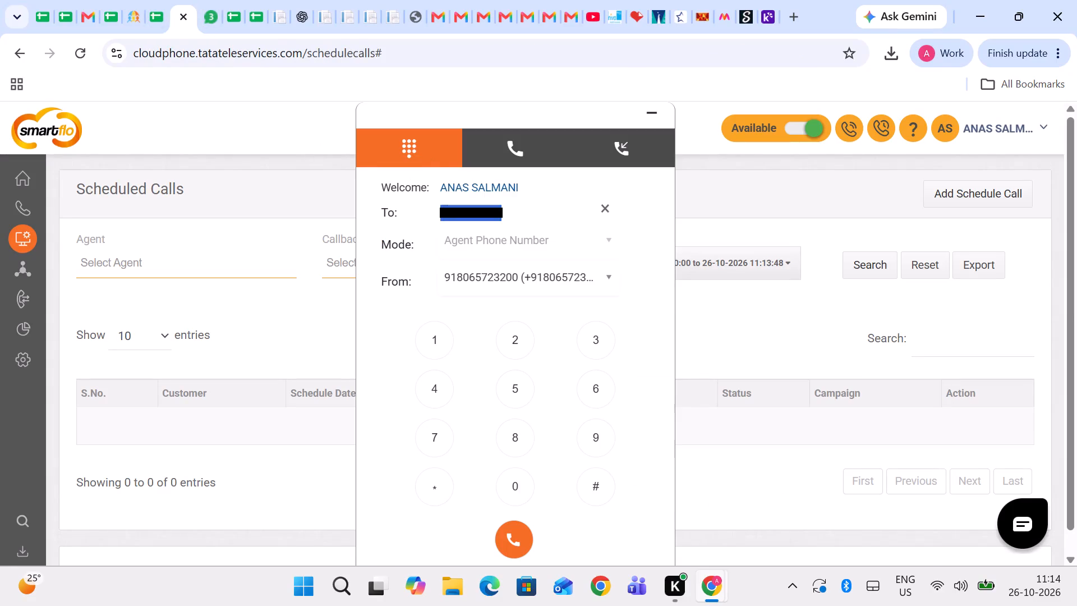
key(ctrl+v)
click(512, 552)
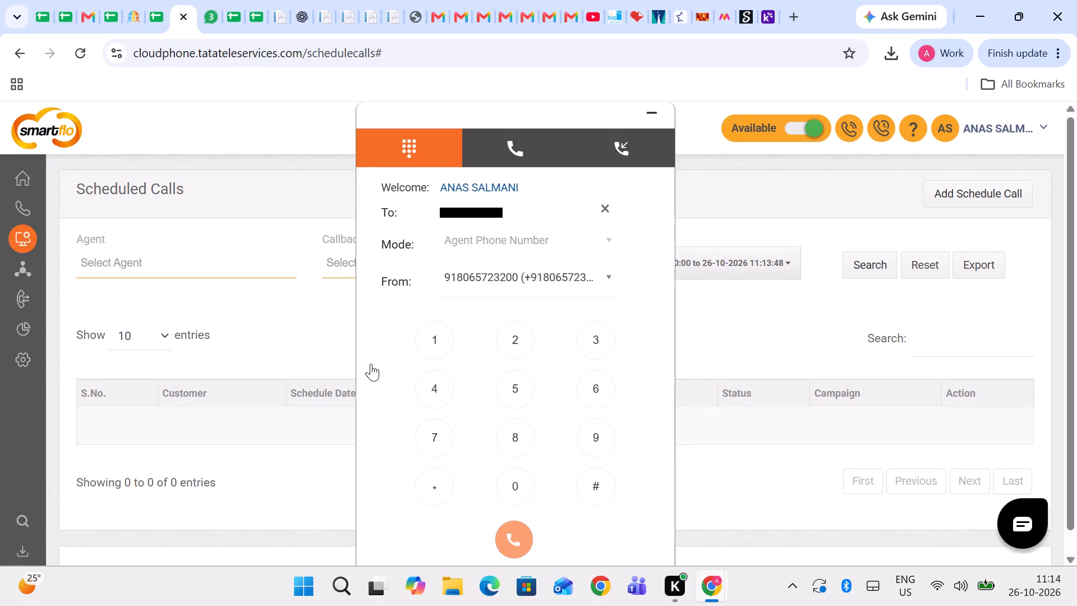
Switch to the Insurance Samadhan complaint list and search it for the copied customer phone number.
click(141, 12)
drag(119, 236, 0, 247)
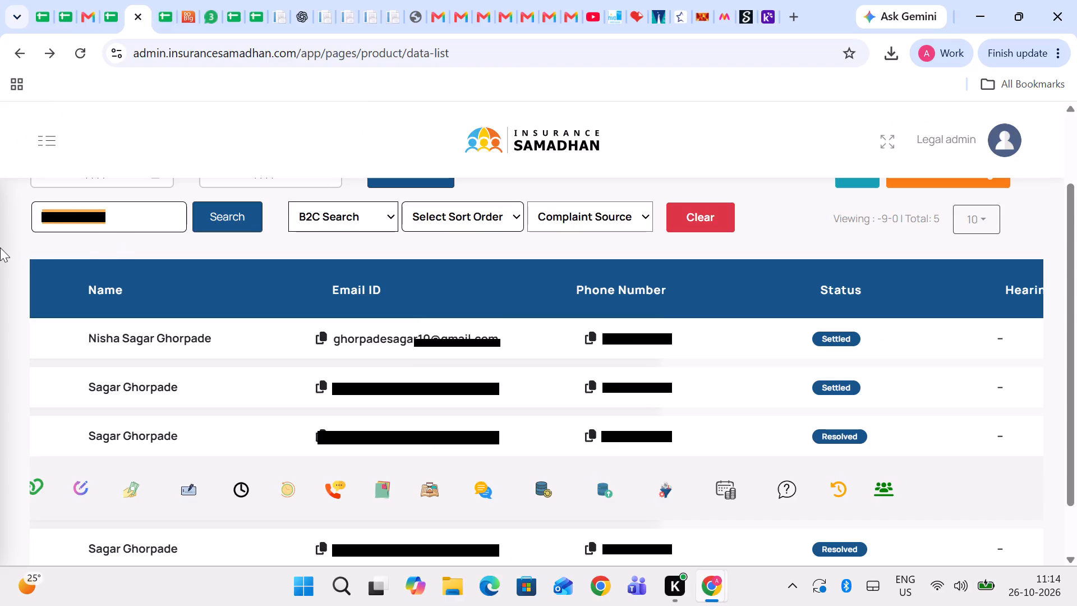
double_click(68, 218)
key(ctrl+v)
key(ctrl+Return)
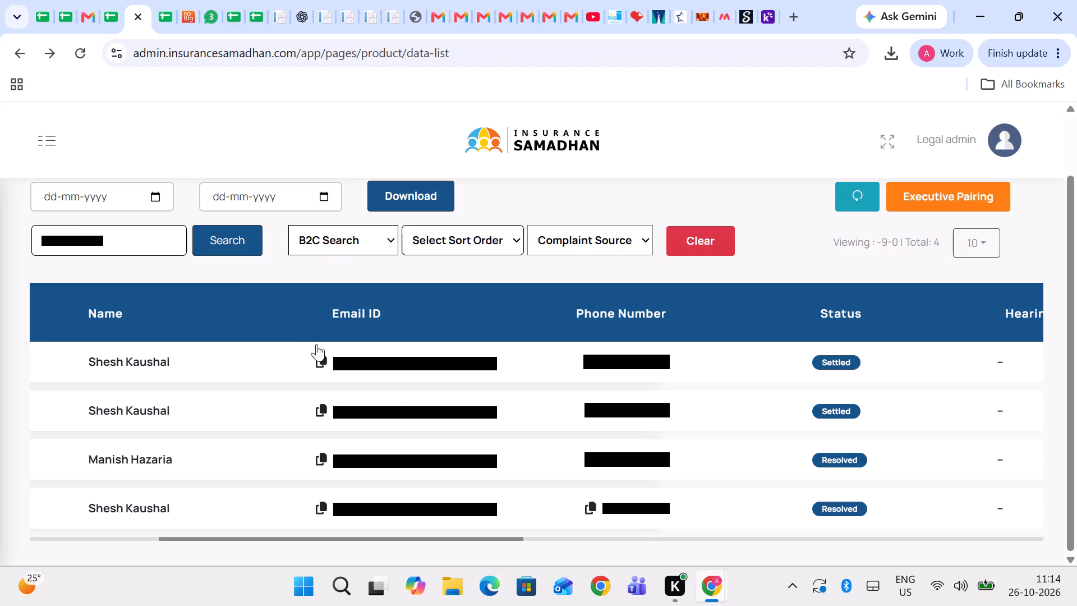
scroll(359, 347, right, 1)
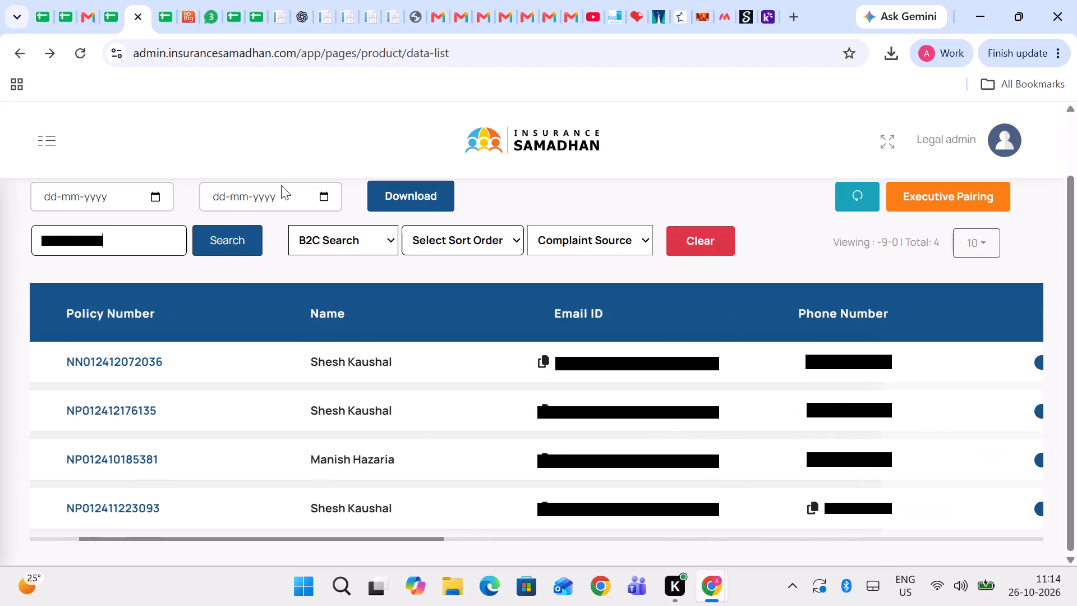
Return to the Smartflo dialer and call the same customer's number again.
click(193, 10)
click(531, 208)
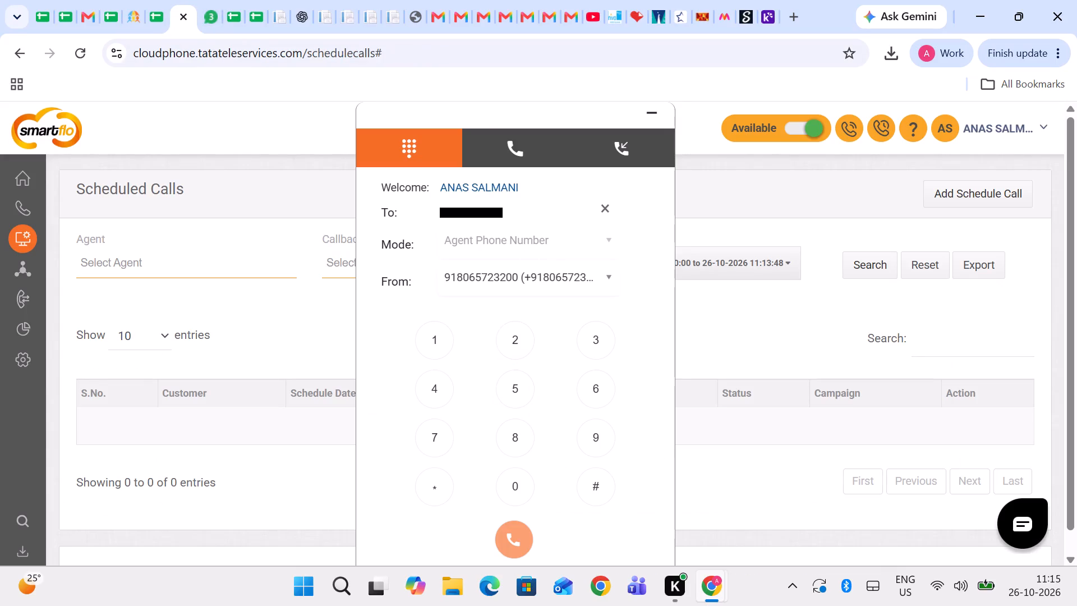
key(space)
click(512, 539)
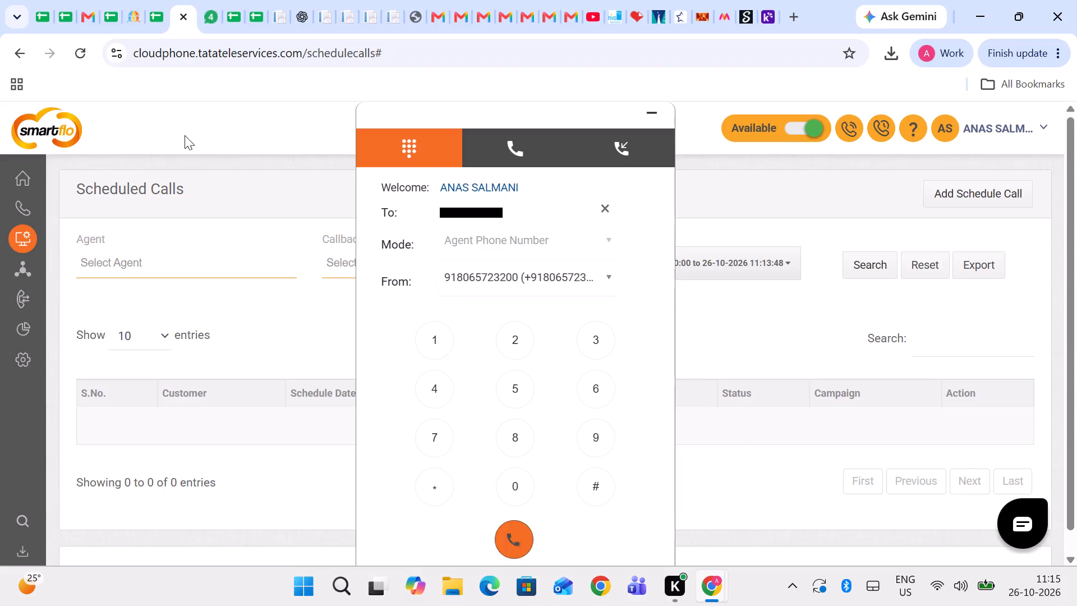
Back in the complaint list, open the communication log of the first resolved Shriram Life Insurance complaint.
click(137, 0)
scroll(452, 437, left, 2)
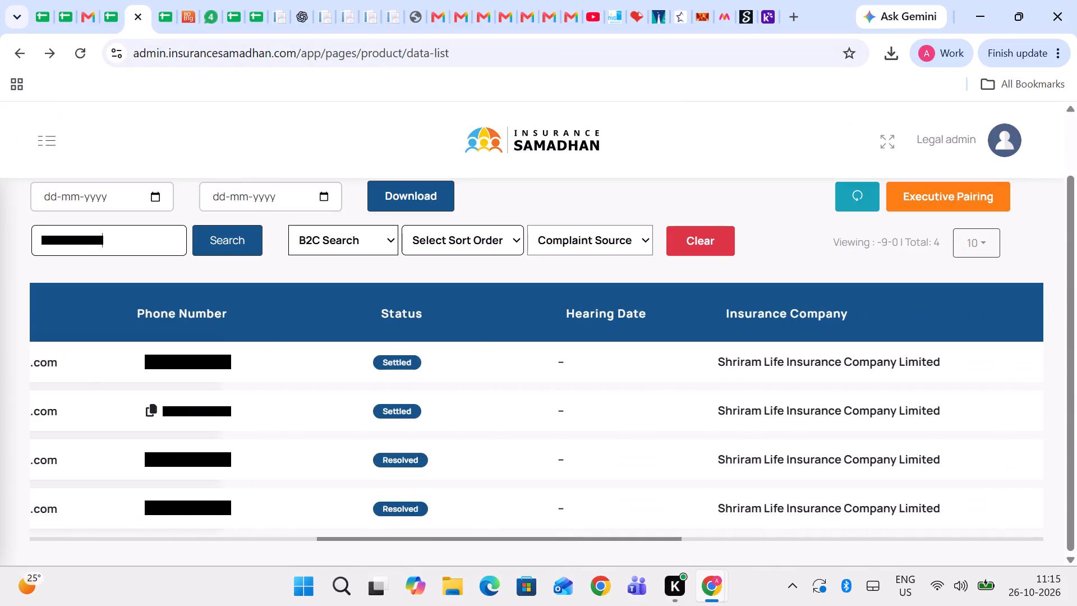
scroll(475, 433, down, 1)
click(510, 474)
scroll(510, 474, left, 2)
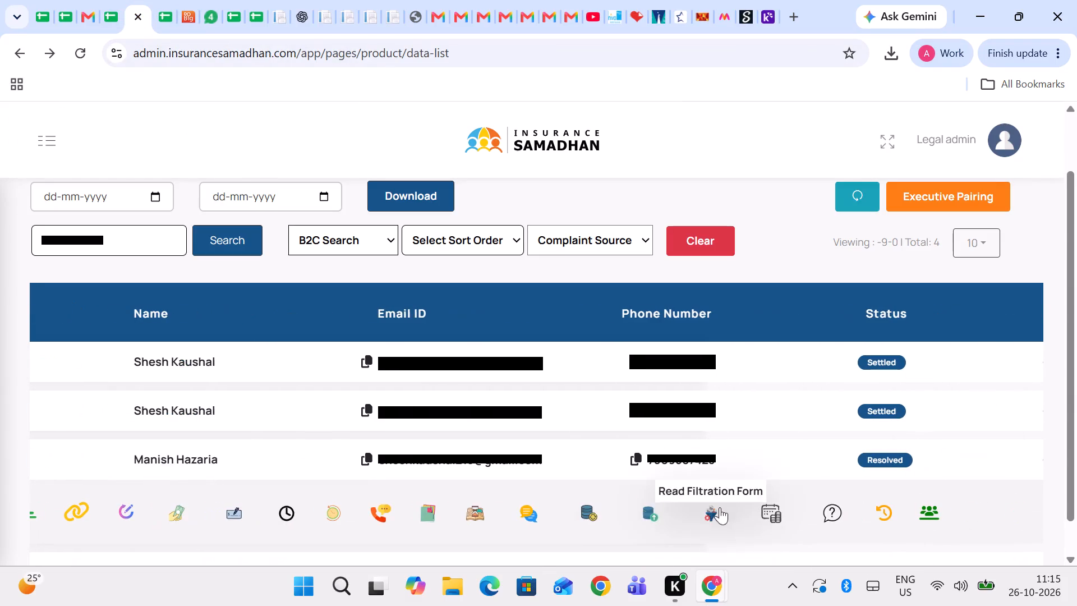
click(532, 518)
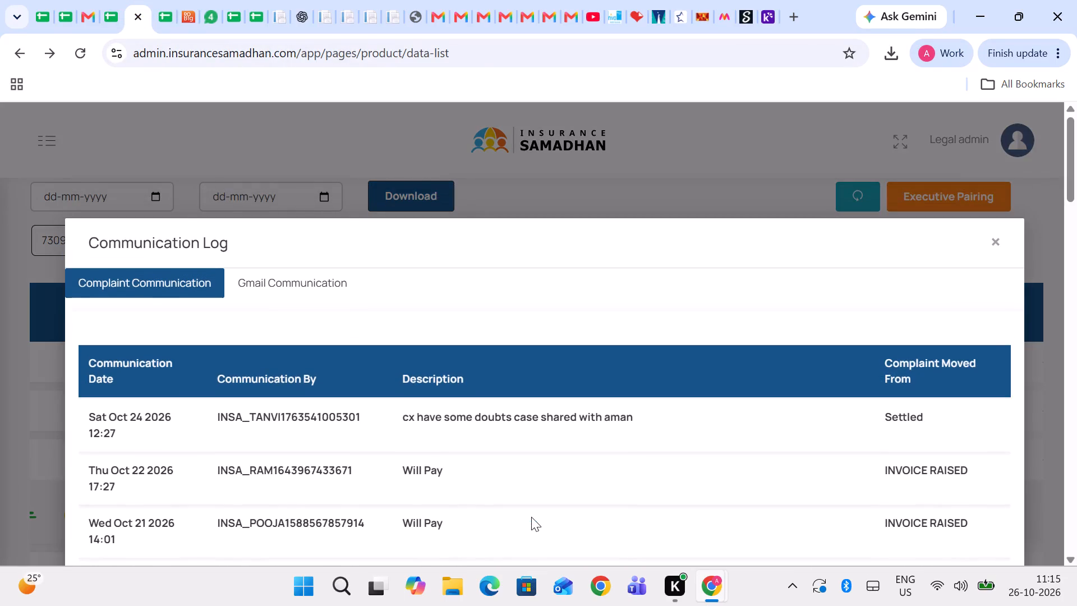
Add the comment "busy" dated 26-10-2026 to the complaint's communication log and save it.
scroll(427, 506, down, 3)
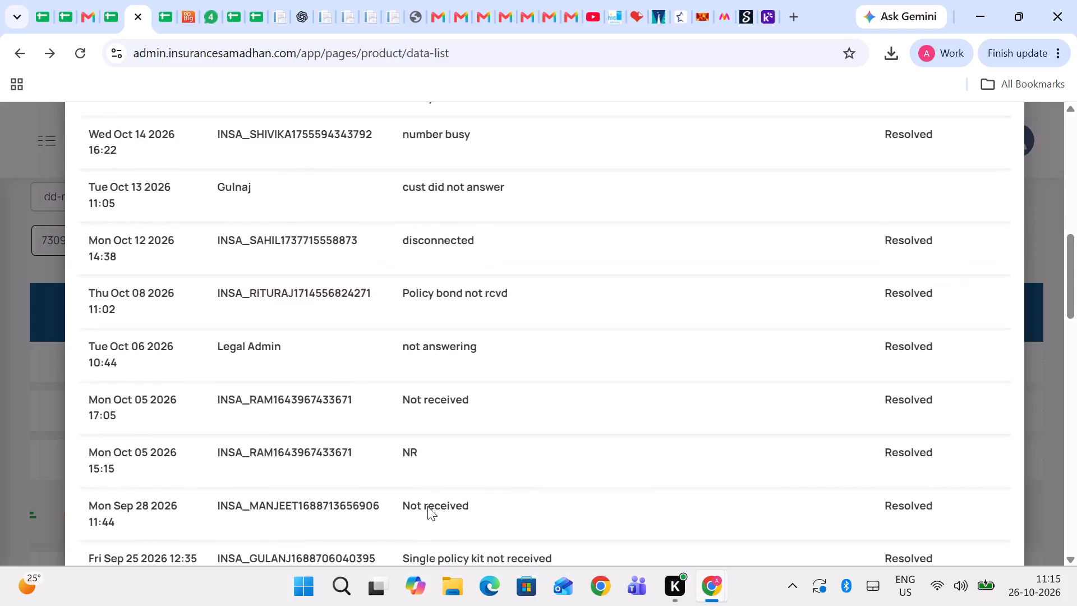
scroll(427, 506, down, 2)
click(586, 525)
click(462, 456)
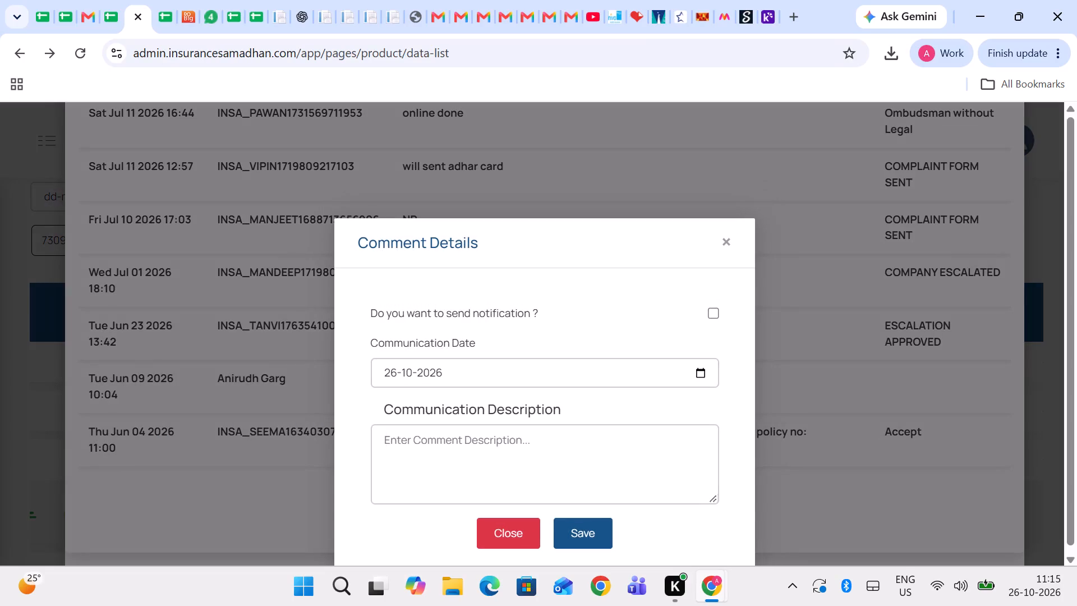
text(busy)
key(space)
click(576, 525)
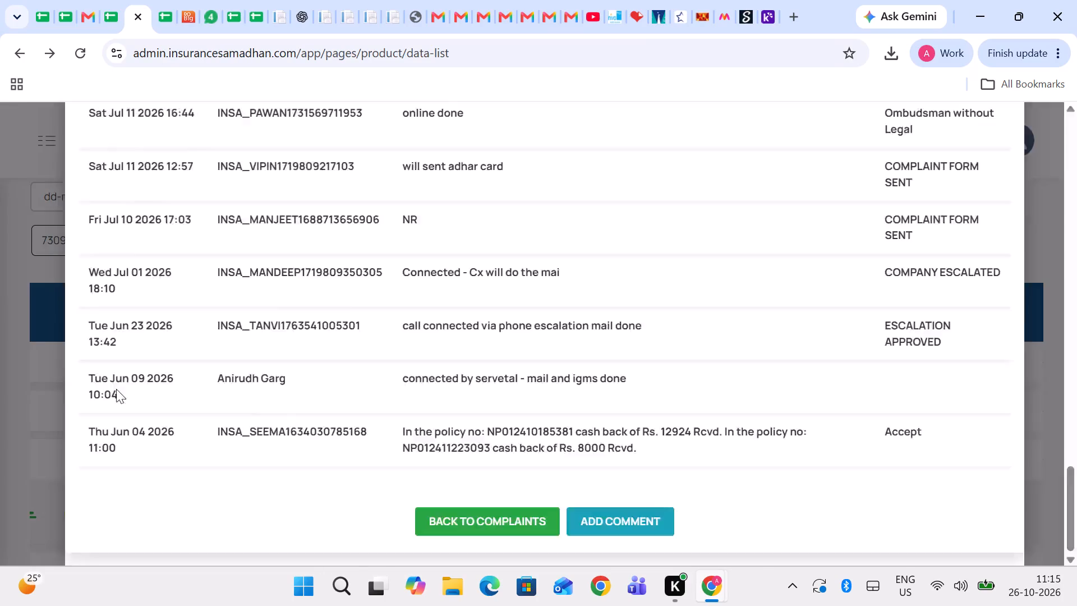
Close the communication log and set the call status of row 114 in the resolved sheet to "no. busy".
click(49, 397)
click(120, 0)
key(Left)
key(Left)
key(Left)
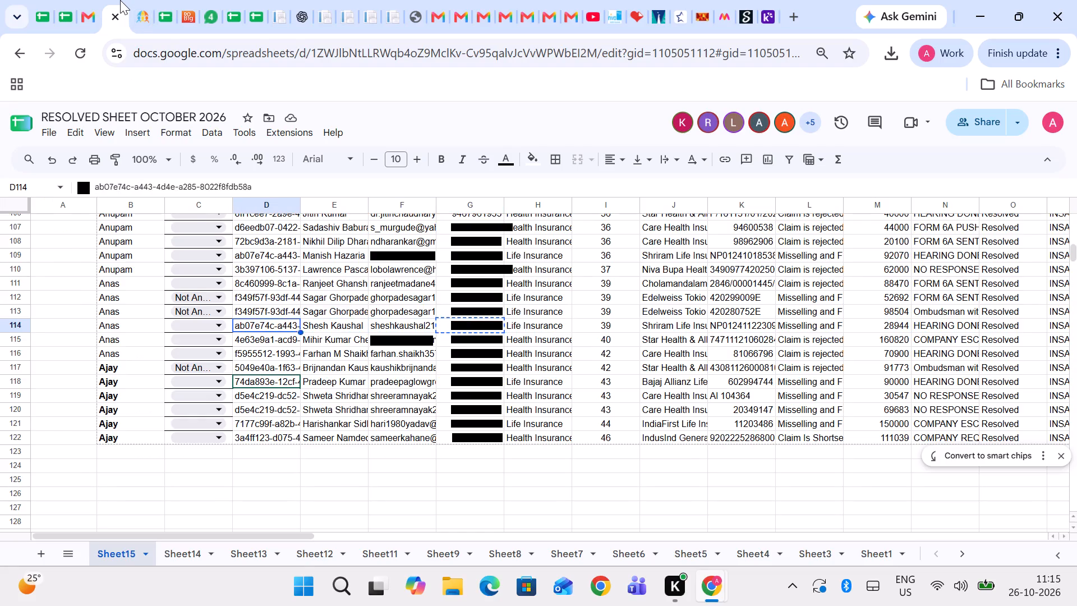
key(Left)
key(Return)
key(Up)
key(Up)
key(Up)
key(Up)
key(Return)
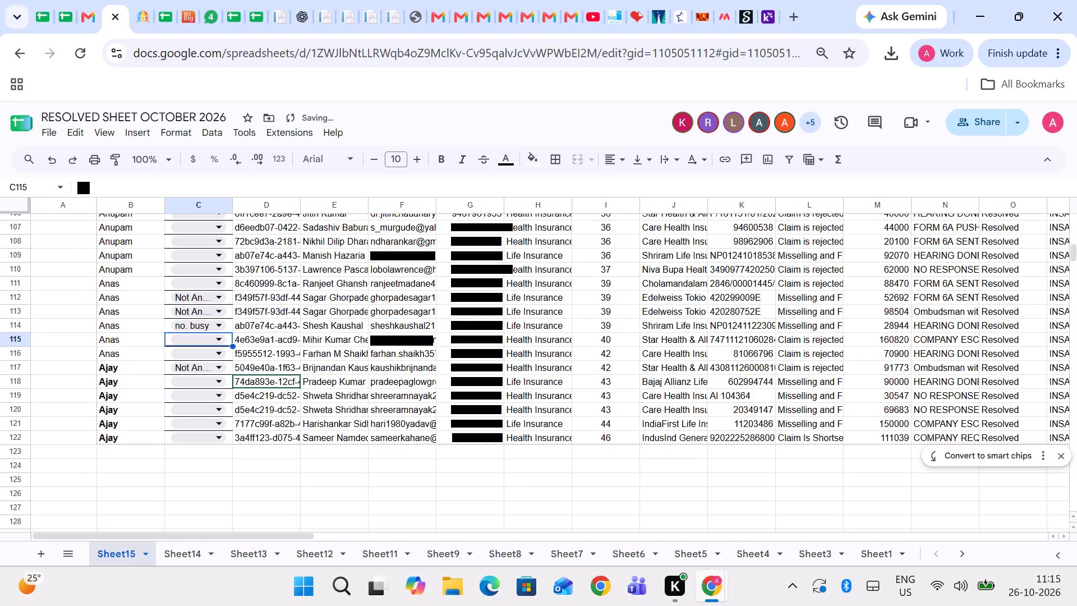
Copy the row 115 customer's phone number and call it with the Smartflo dialer.
key(Right)
key(Right)
key(Right)
key(Right)
key(ctrl+c)
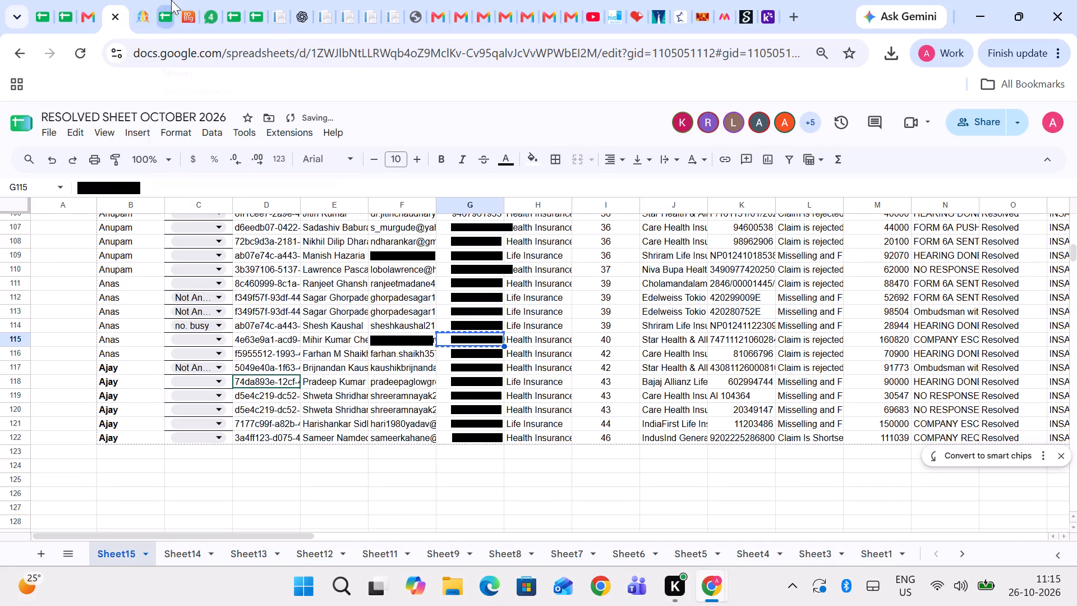
click(181, 0)
double_click(481, 216)
key(ctrl+v)
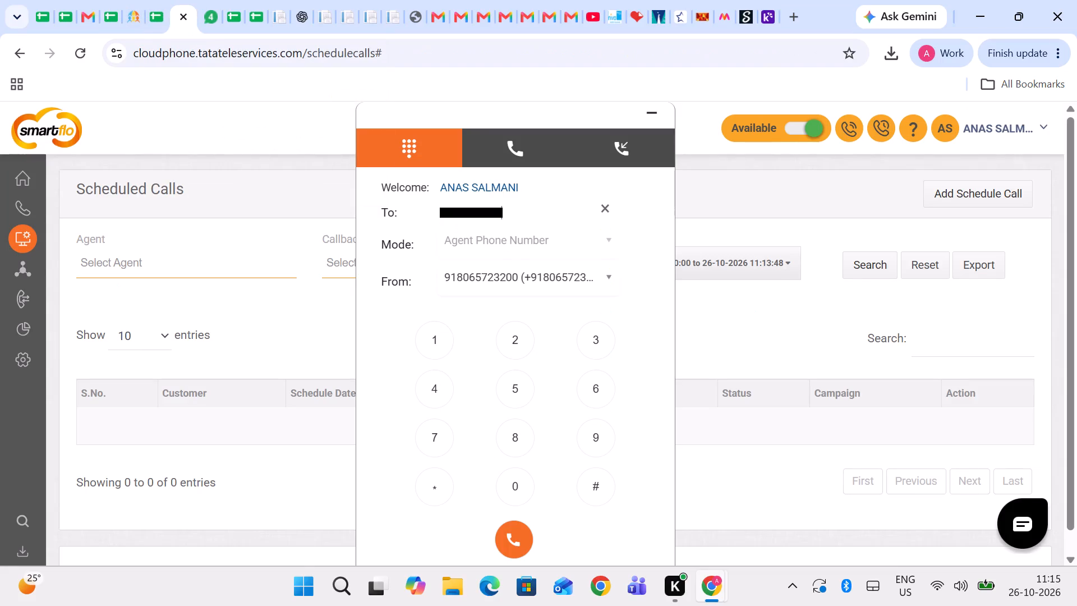
click(516, 529)
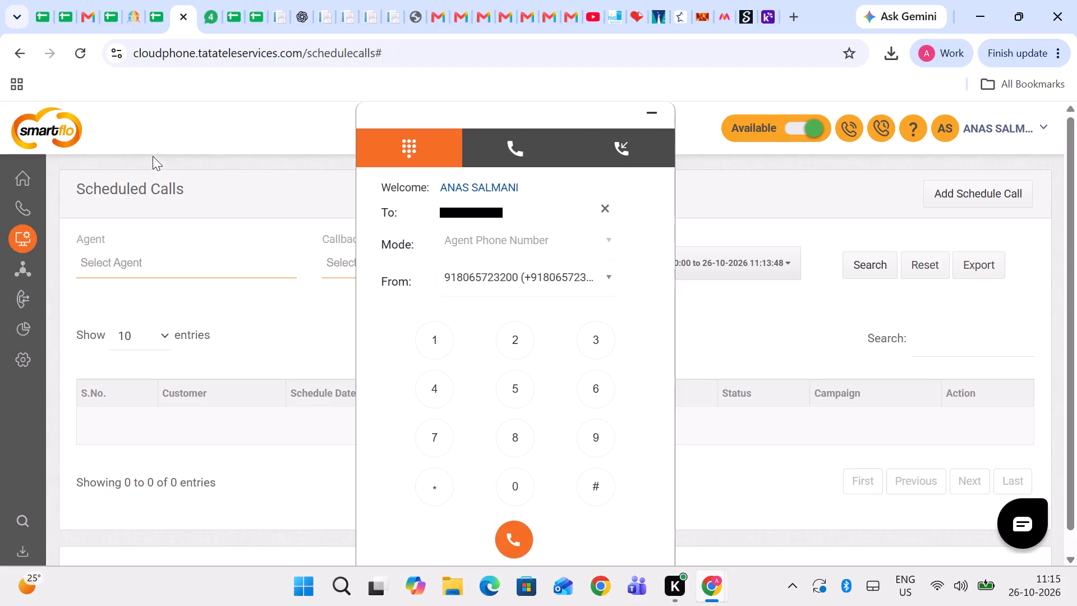
Search the admin portal's complaint list by the row 115 customer's phone number.
click(131, 4)
drag(117, 261, 30, 276)
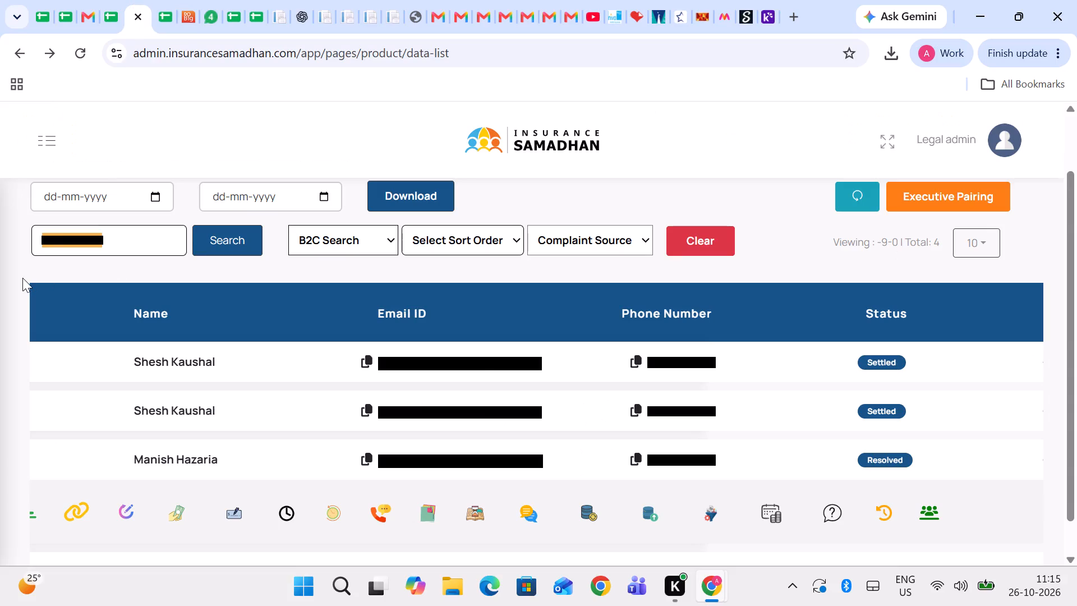
Search the complaint list by the copied customer phone number and open the Communication List of the matching resolved complaint.
double_click(45, 246)
key(ctrl+v)
key(Return)
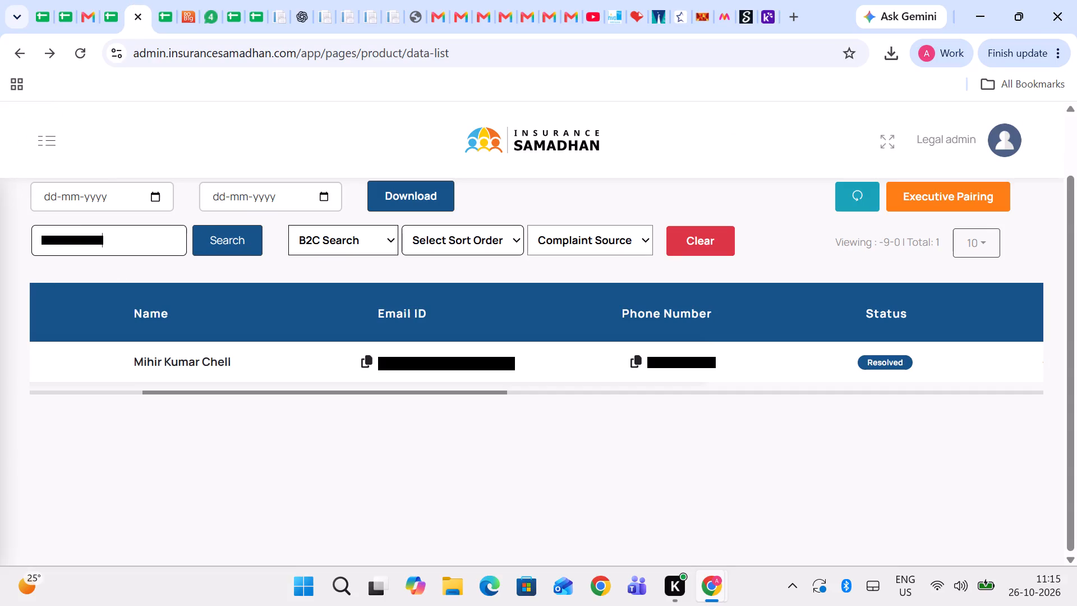
click(233, 370)
scroll(232, 369, left, 1)
click(409, 414)
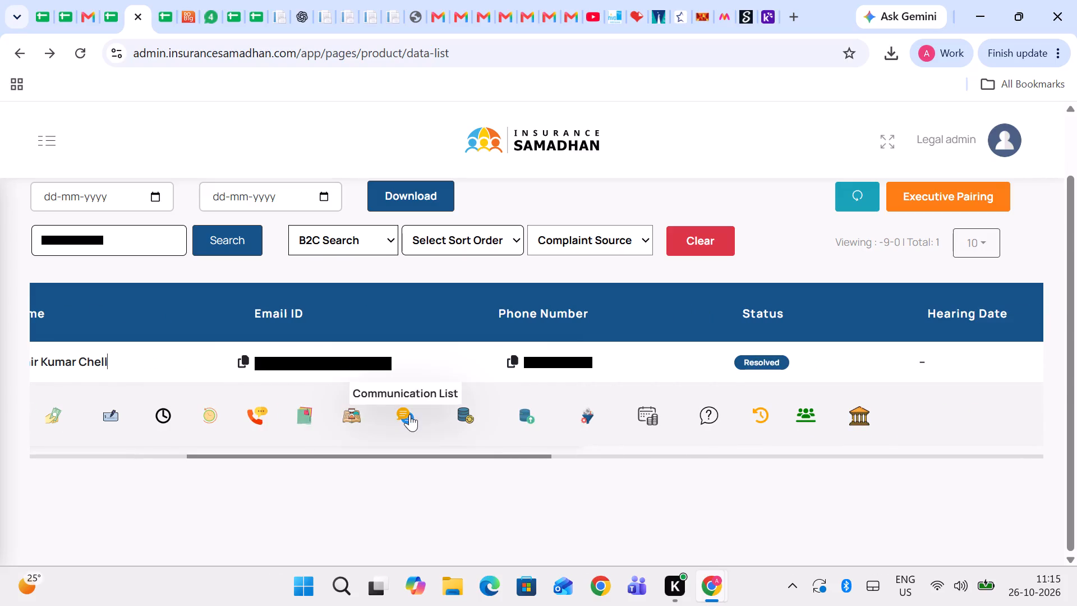
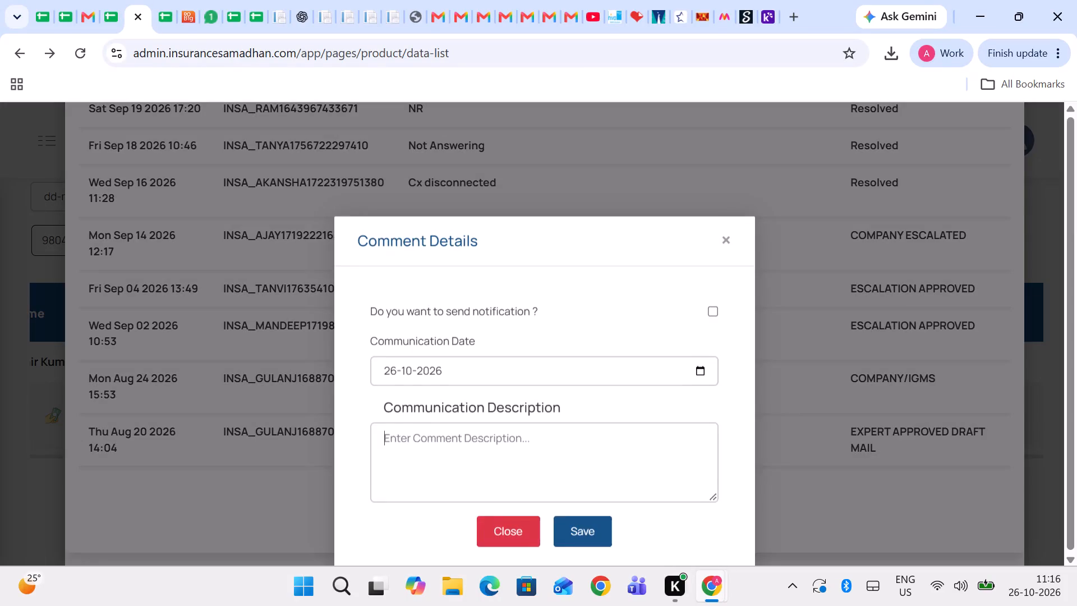
Enter the copied text as the communication description for the row 115 customer's complaint and save the comment.
key(ctrl+v)
drag(603, 555, 602, 550)
click(601, 540)
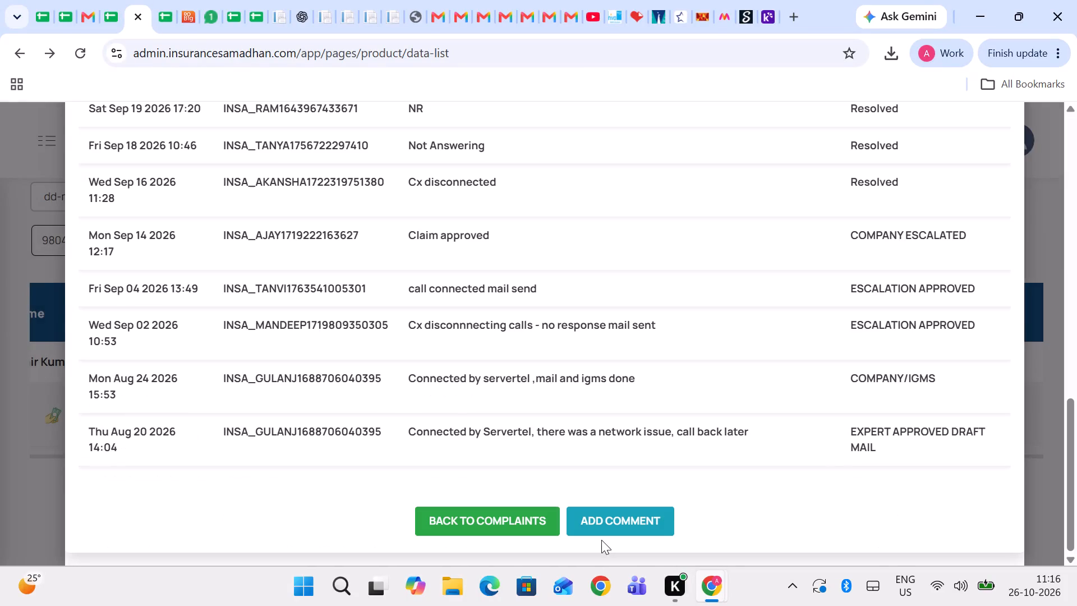
Close the communication log and set the call status of row 115 in the resolved sheet to "Not An...".
click(22, 275)
click(117, 0)
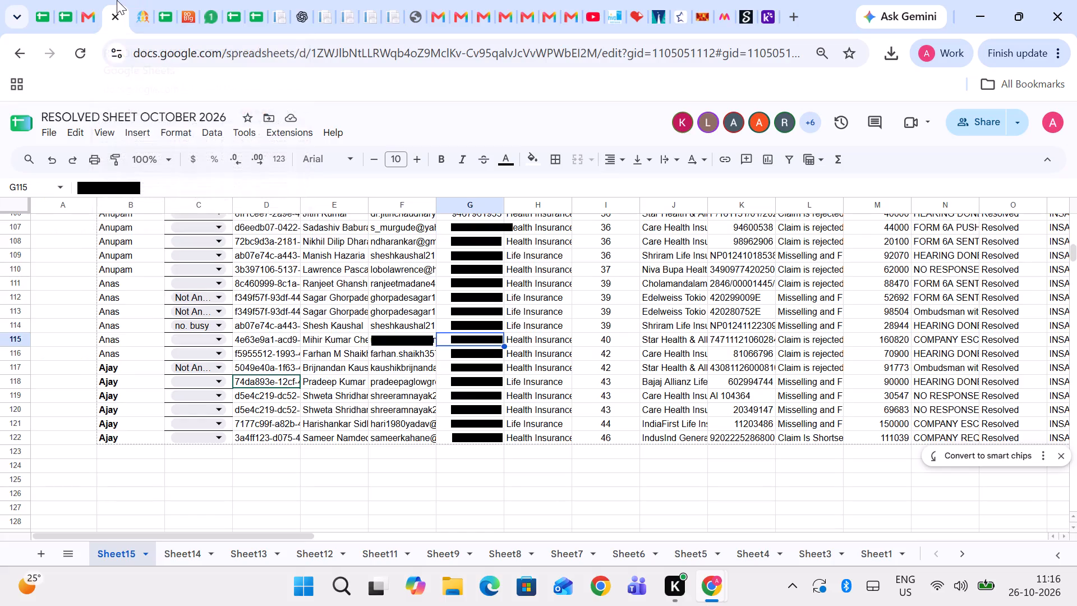
key(Left)
key(Left)
key(Left)
key(Left)
key(Return)
key(Return)
Copy the row 116 customer's phone number from the resolved sheet.
key(Right)
key(Right)
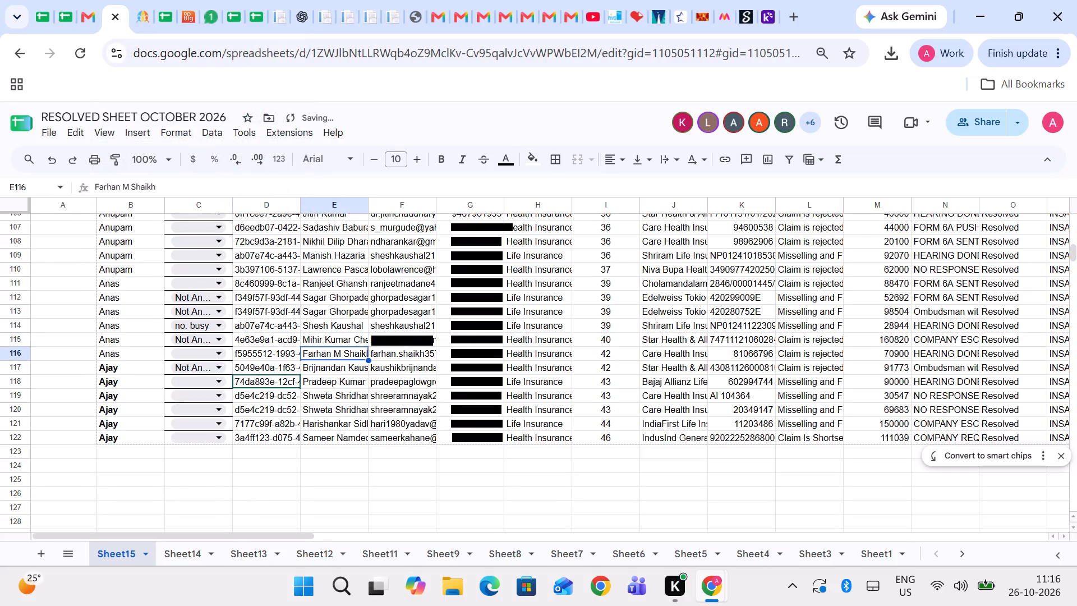
Copy the row 116 customer's phone number and call it with the Smartflo dialer.
key(Right)
key(Right)
key(ctrl+c)
key(ctrl+c)
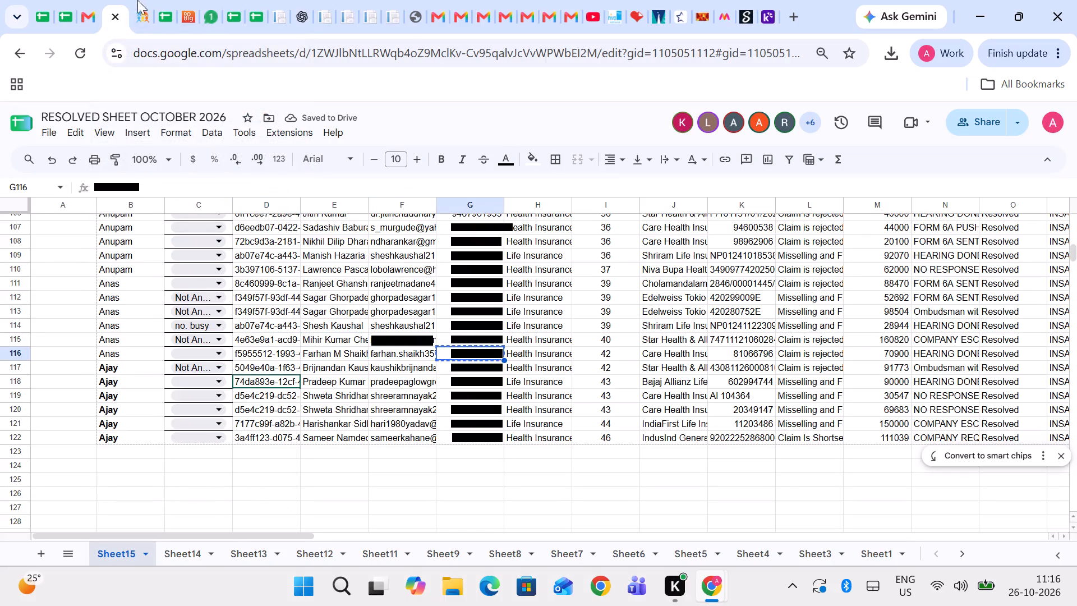
click(185, 0)
click(481, 223)
double_click(474, 216)
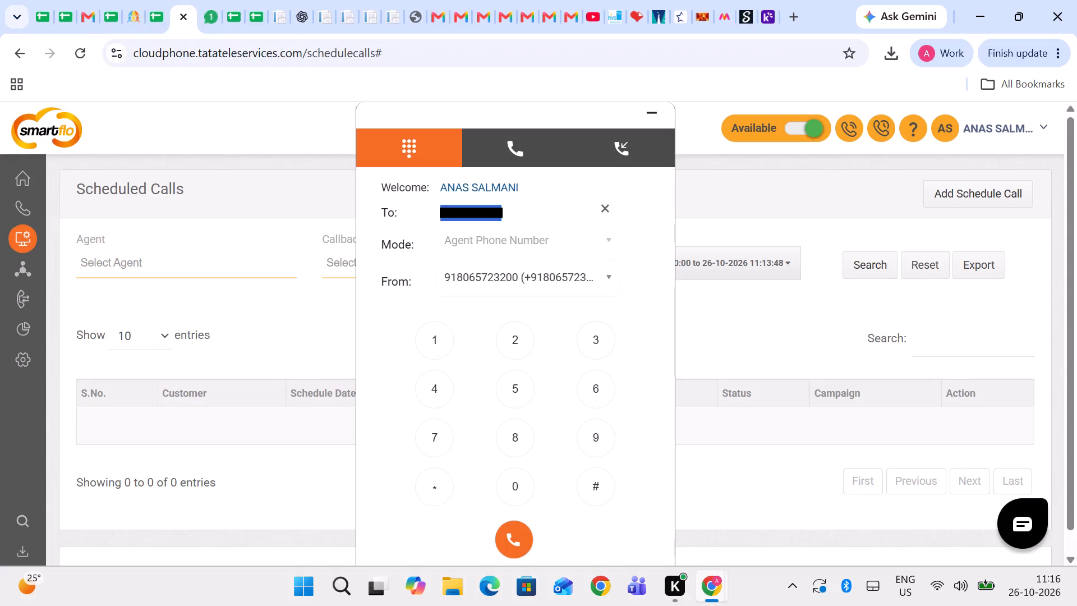
key(ctrl+v)
click(519, 515)
click(512, 539)
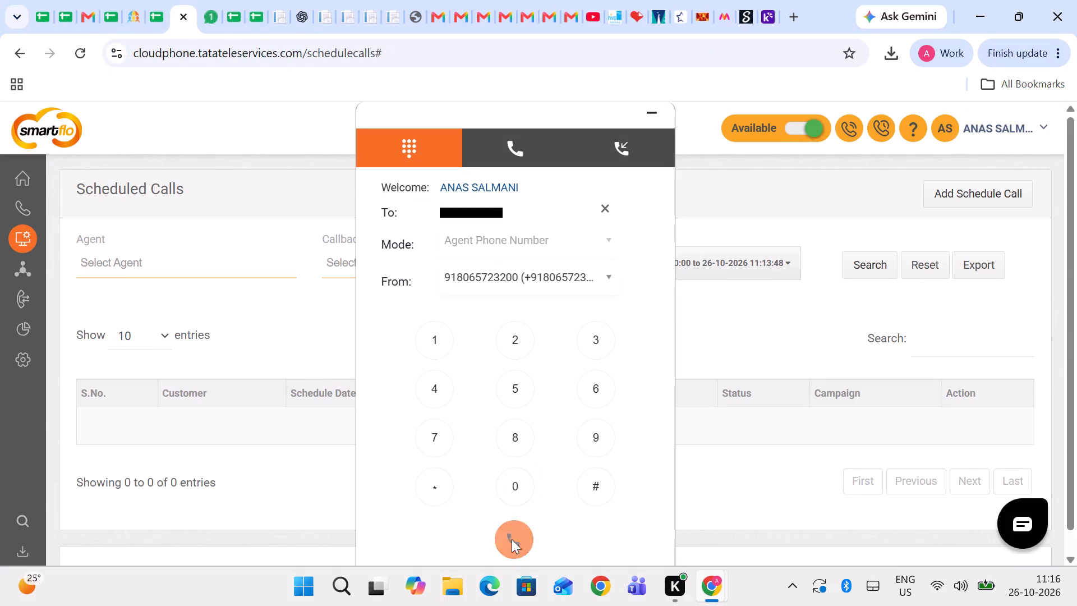
Search the admin portal's complaint list by the row 116 customer's phone number.
click(131, 0)
drag(126, 250, 13, 246)
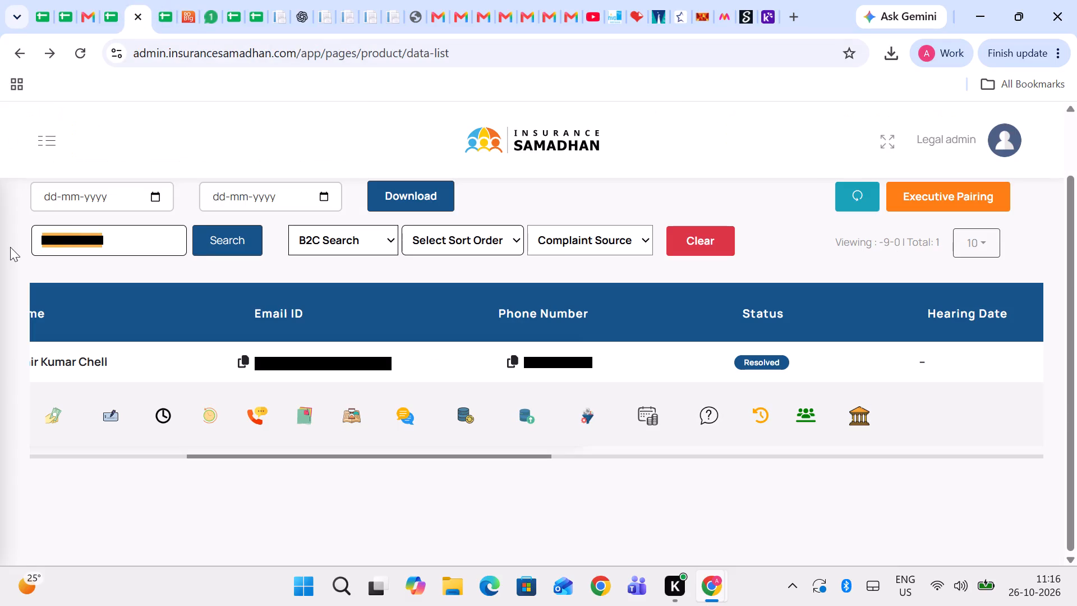
key(ctrl+v)
key(ctrl+Return)
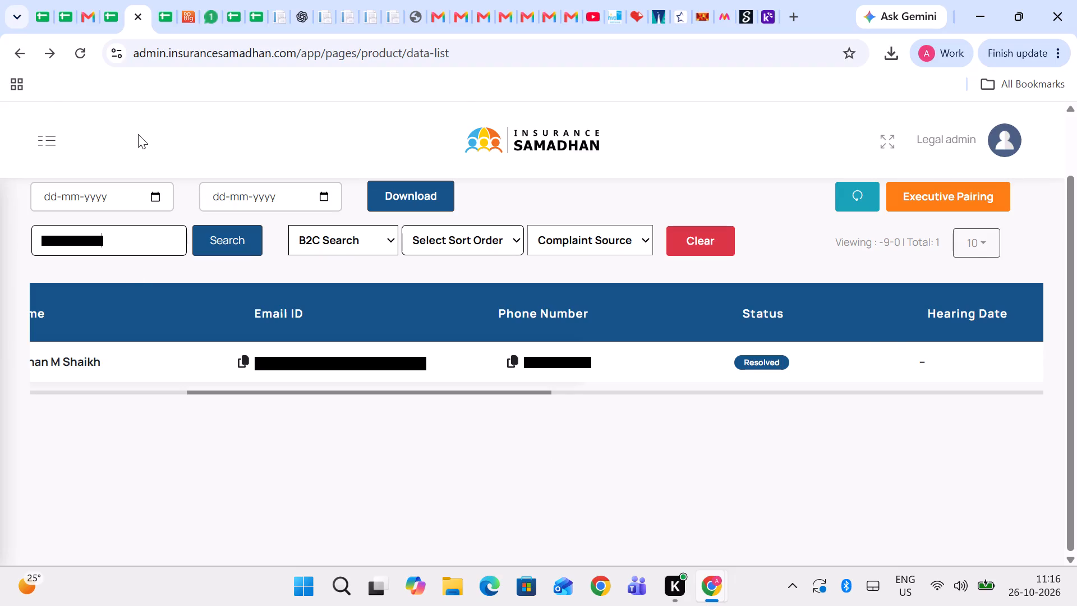
Switch back to the Smartflo dialer holding the row 116 customer's phone number.
click(179, 0)
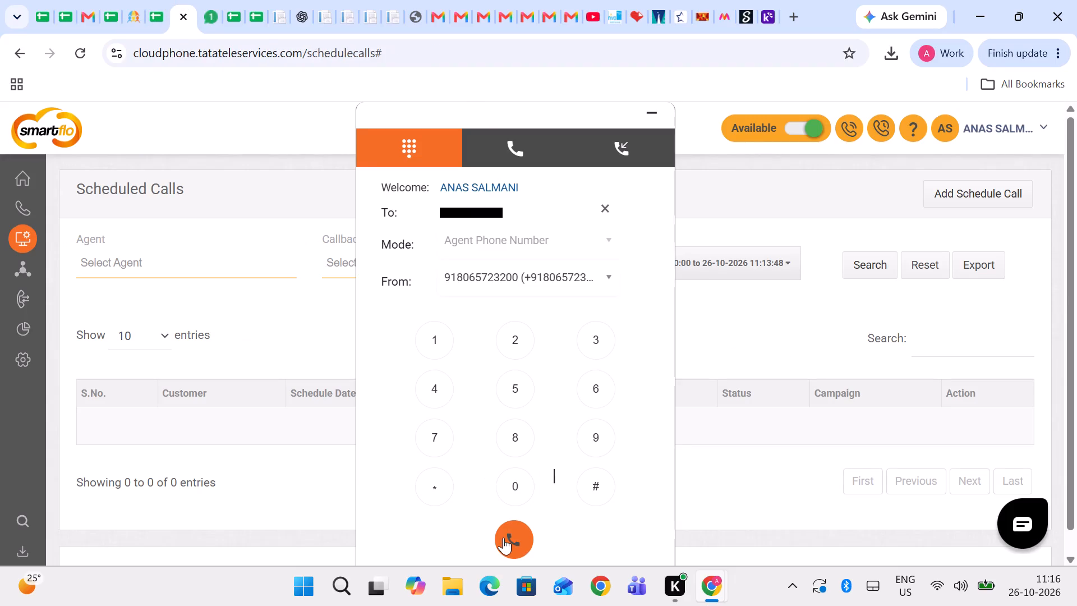
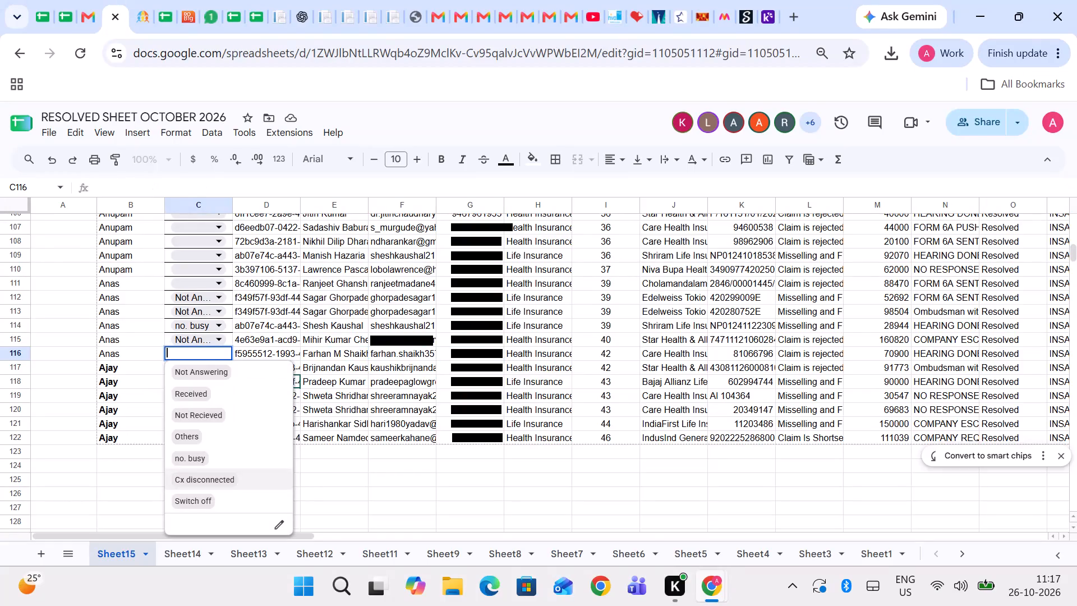
Set the call status for row 116 to Not Answering in the resolved sheet.
key(Up)
key(Up)
key(Up)
key(Up)
key(Up)
key(Return)
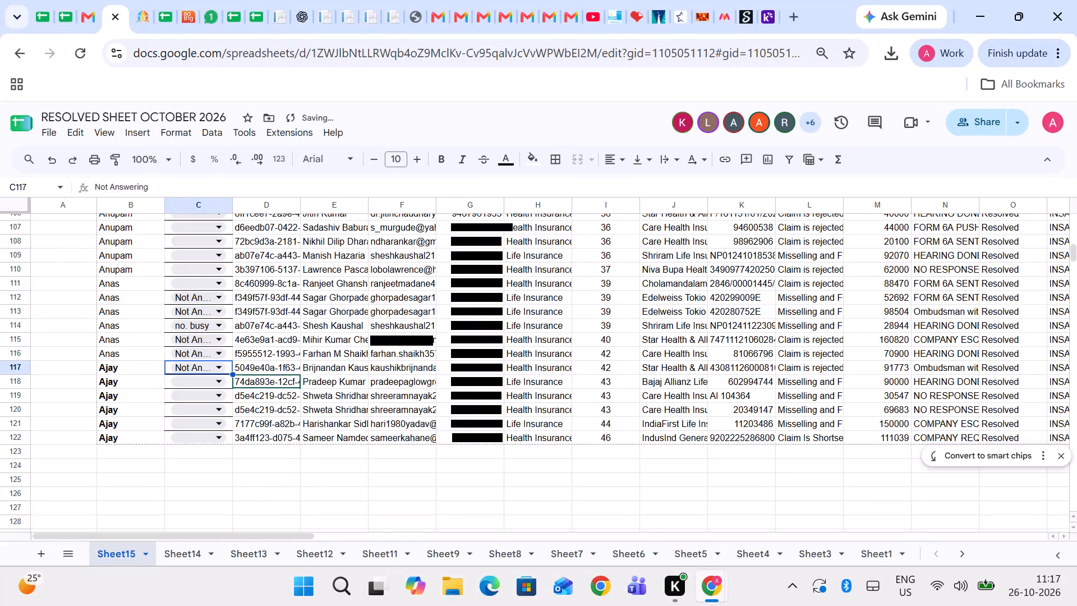
key(Left)
Open the communication log of the row 116 customer's complaint in the admin portal and start a new comment.
click(135, 0)
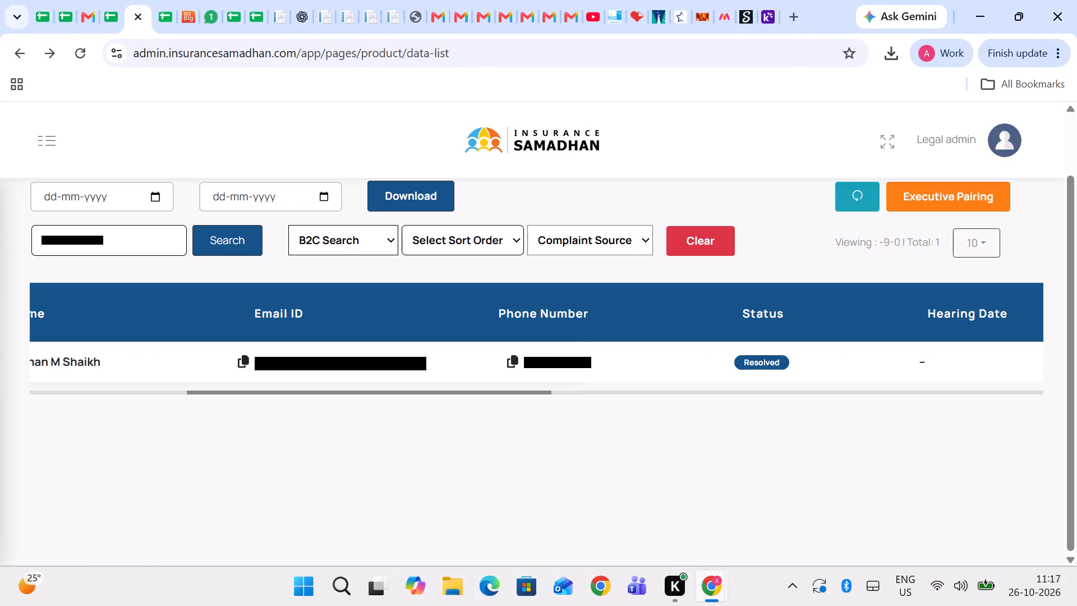
click(285, 362)
click(406, 417)
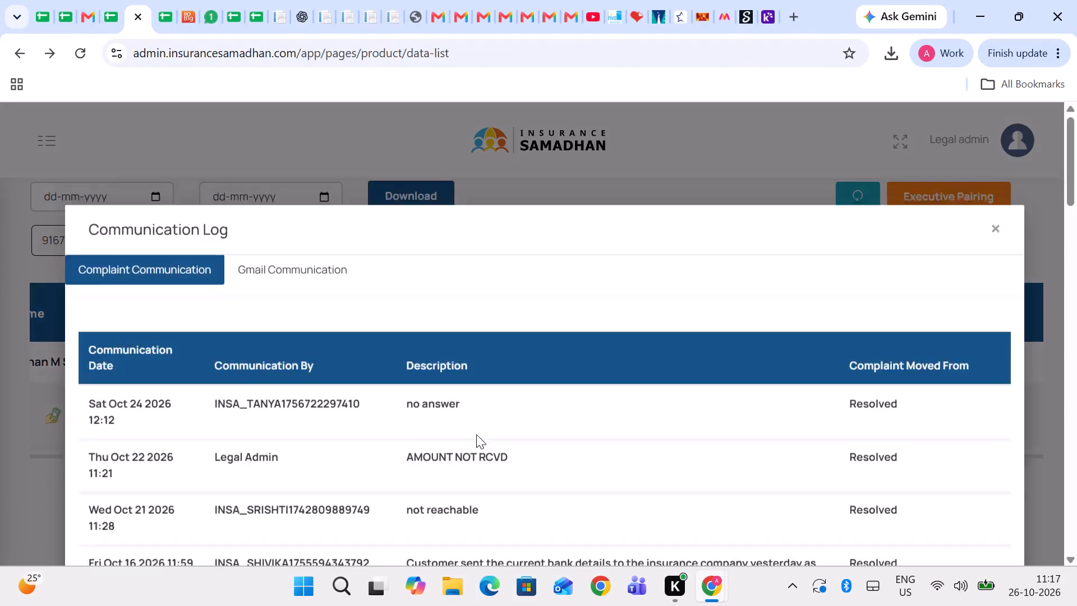
scroll(477, 437, down, 6)
click(681, 531)
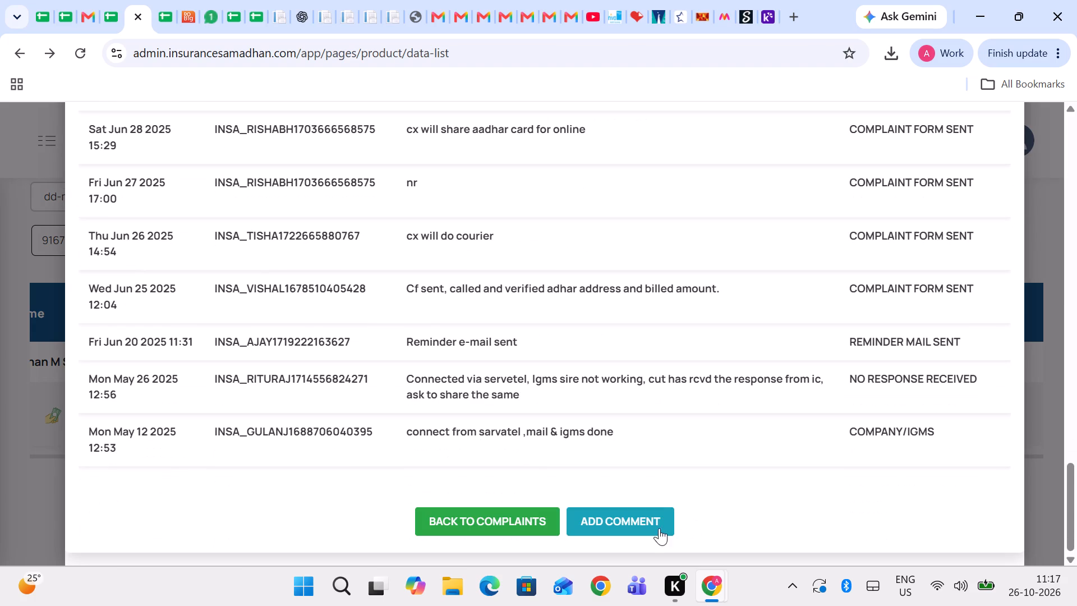
Add the comment "call not connected" to the row 116 customer's complaint, save it and return to the complaint list.
click(652, 528)
click(516, 460)
text(nm)
key(BackSpace)
text(umb)
key(BackSpace)
key(BackSpace)
key(BackSpace)
key(BackSpace)
key(BackSpace)
key(BackSpace)
key(BackSpace)
key(BackSpace)
key(BackSpace)
key(BackSpace)
key(BackSpace)
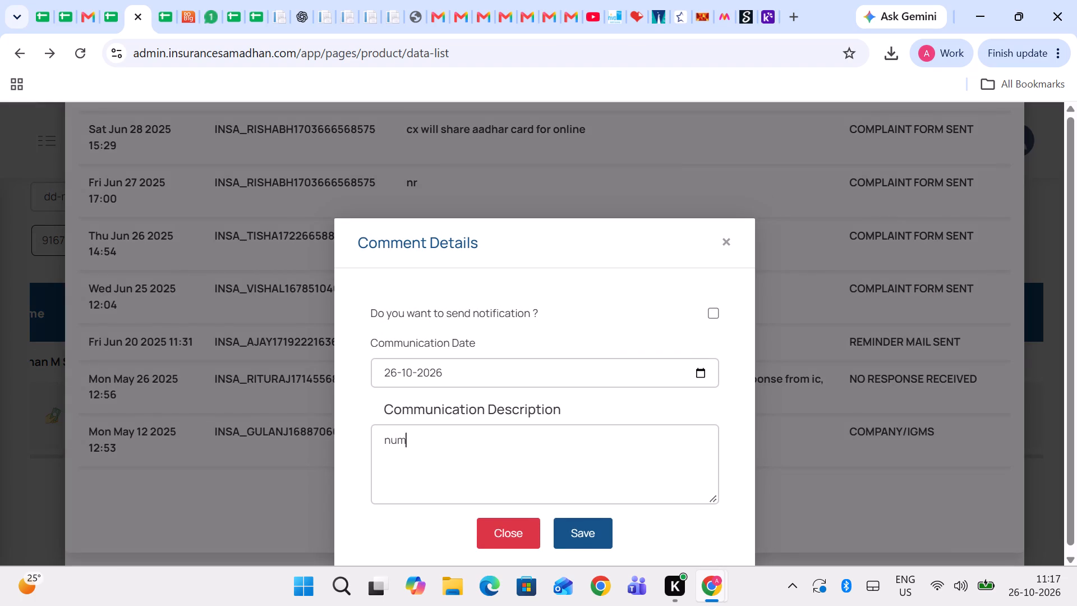
text(calll)
key(space)
key(BackSpace)
key(BackSpace)
key(space)
text(not connected)
key(space)
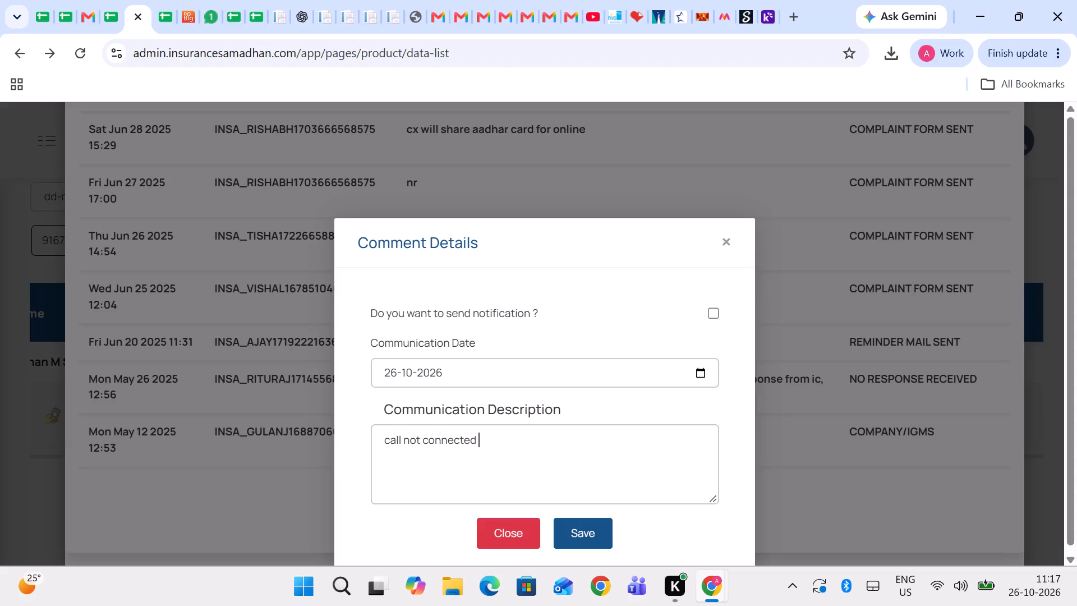
click(573, 532)
click(0, 270)
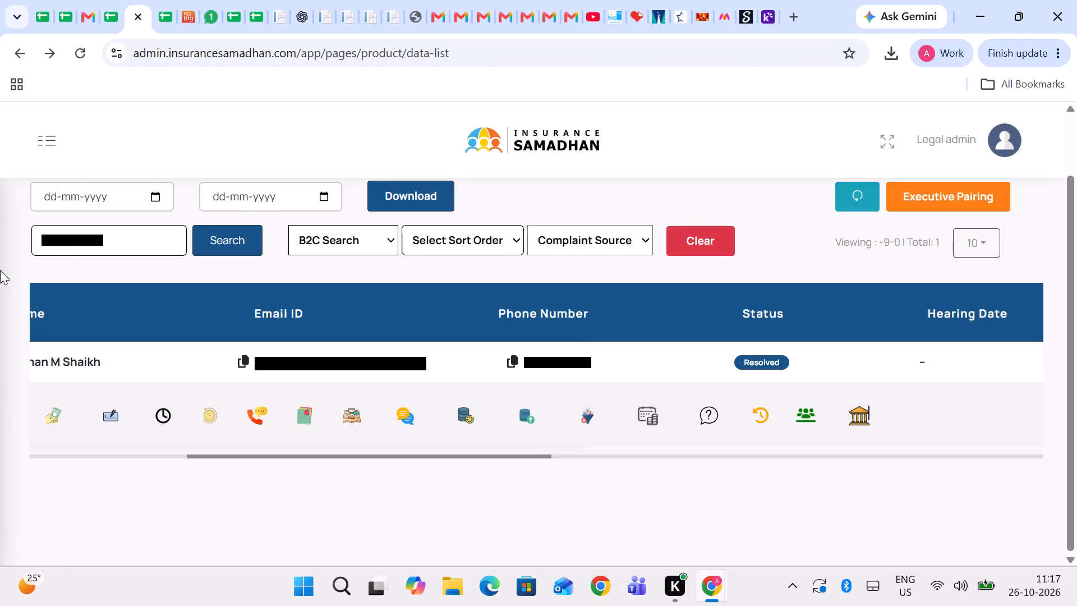
scroll(333, 346, right, 6)
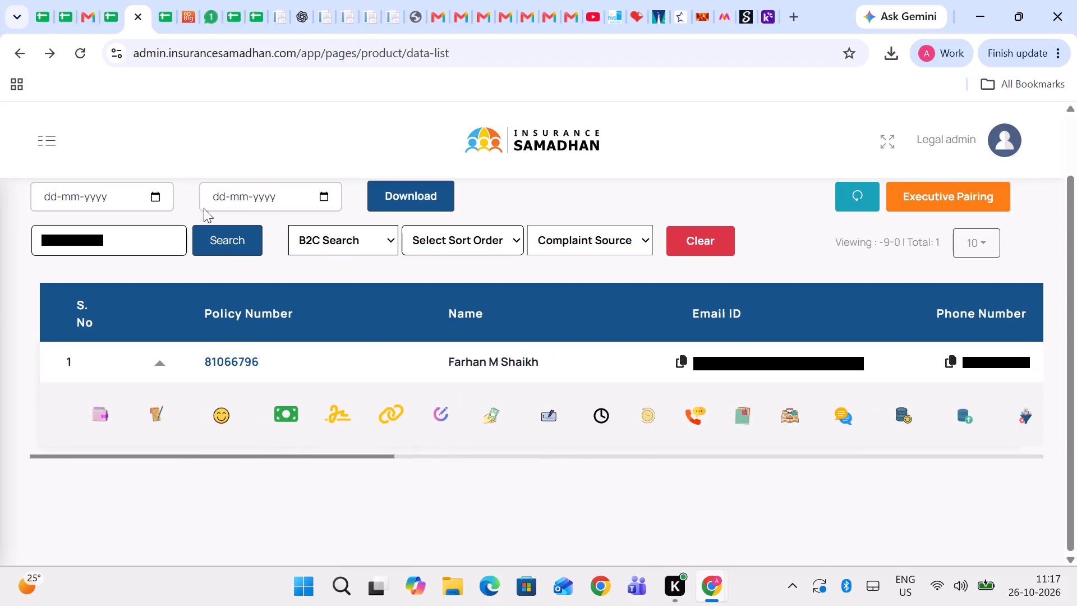
In the October 2026 resolved sheet, copy the phone number from row 67, the first row assigned to Pankaj.
click(113, 0)
key(Right)
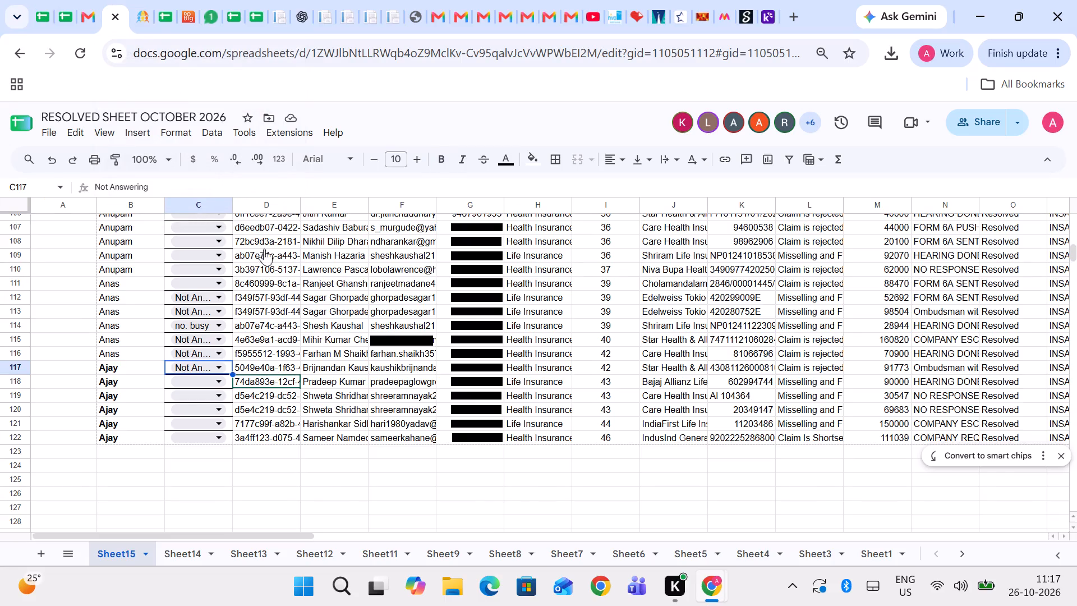
scroll(302, 360, up, 1)
scroll(255, 408, down, 1)
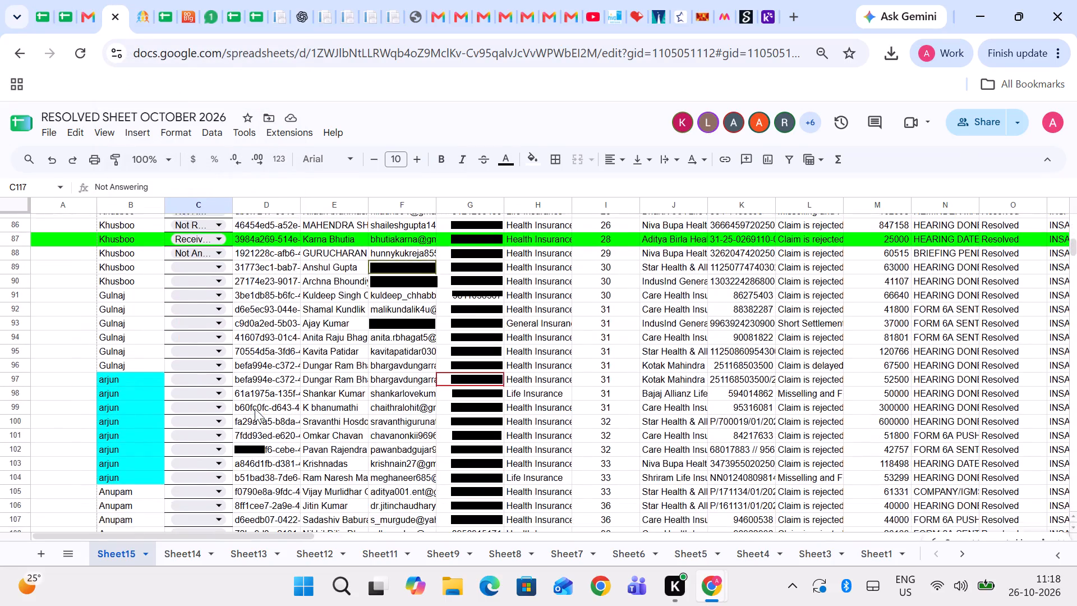
scroll(255, 408, up, 1)
scroll(220, 414, down, 1)
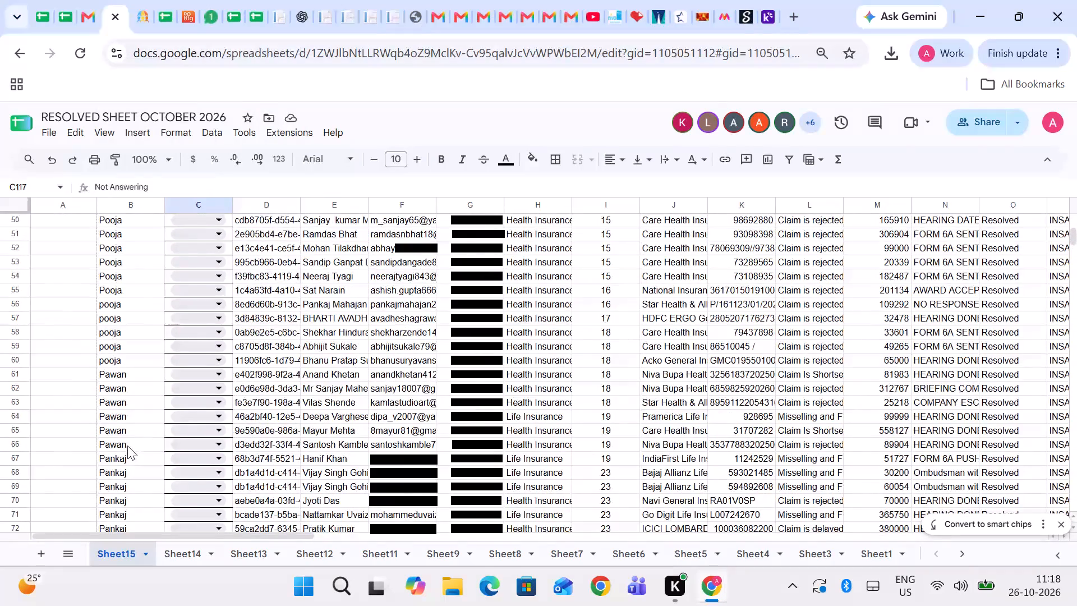
click(127, 446)
scroll(127, 446, down, 1)
click(112, 469)
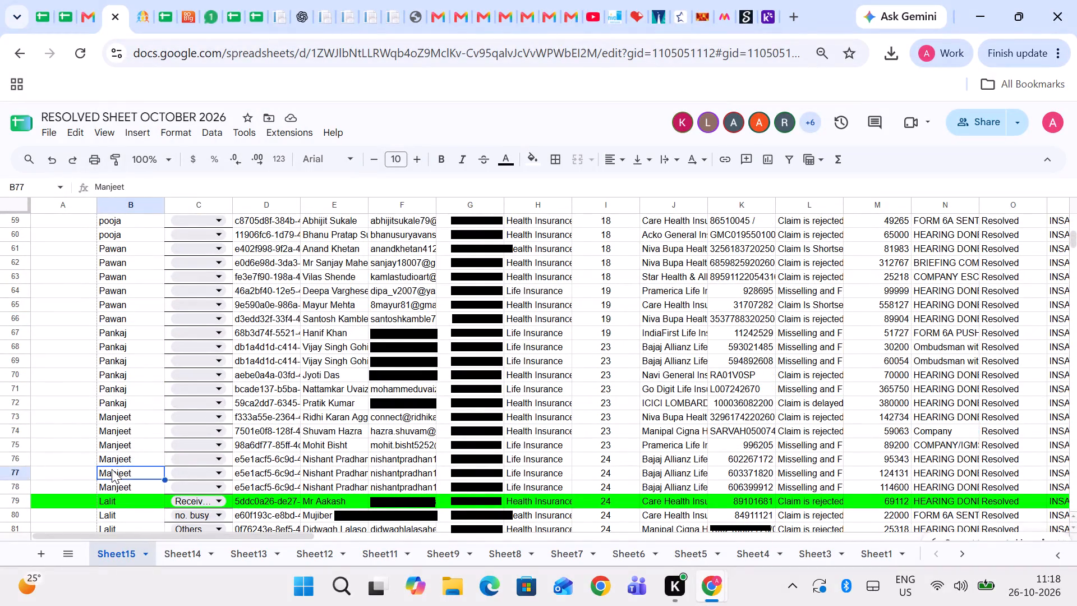
key(Up)
key(Up)
key(Up)
key(Up)
key(Right)
key(Up)
key(Left)
key(Up)
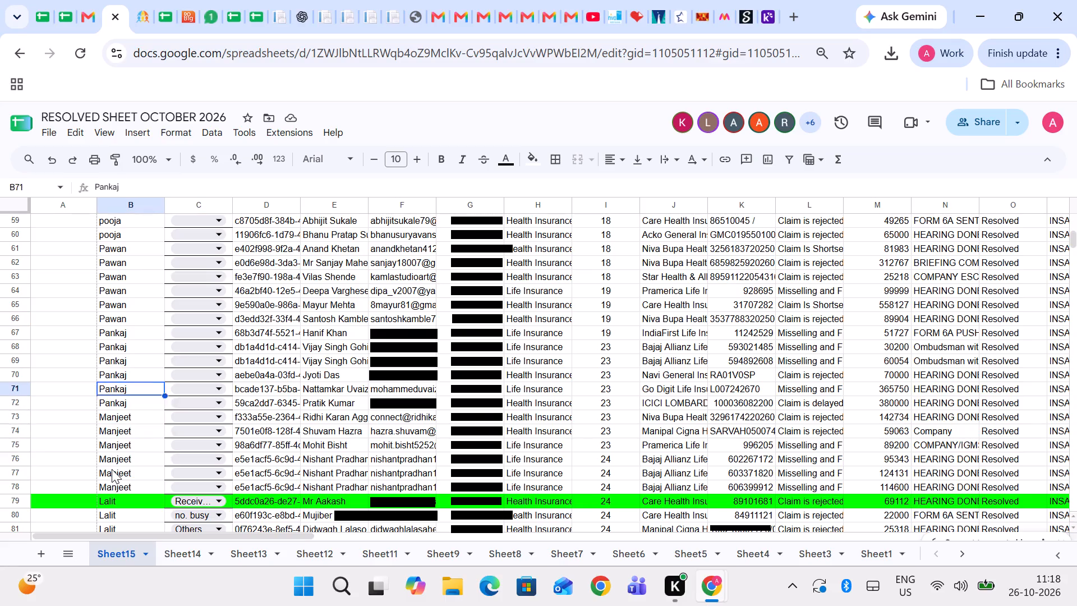
key(Up)
key(Up)
key(Up)
key(Up)
key(Right)
key(Right)
key(Right)
key(Right)
key(Right)
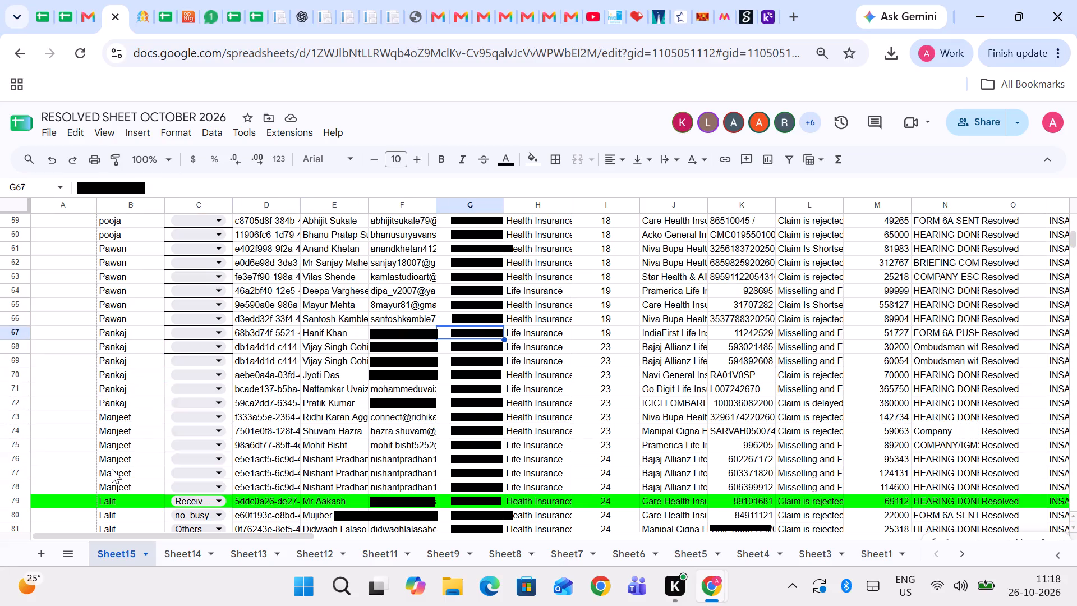
key(ctrl+c)
Call the row 67 customer's copied phone number with the Smartflo dialer.
drag(195, 0, 188, 1)
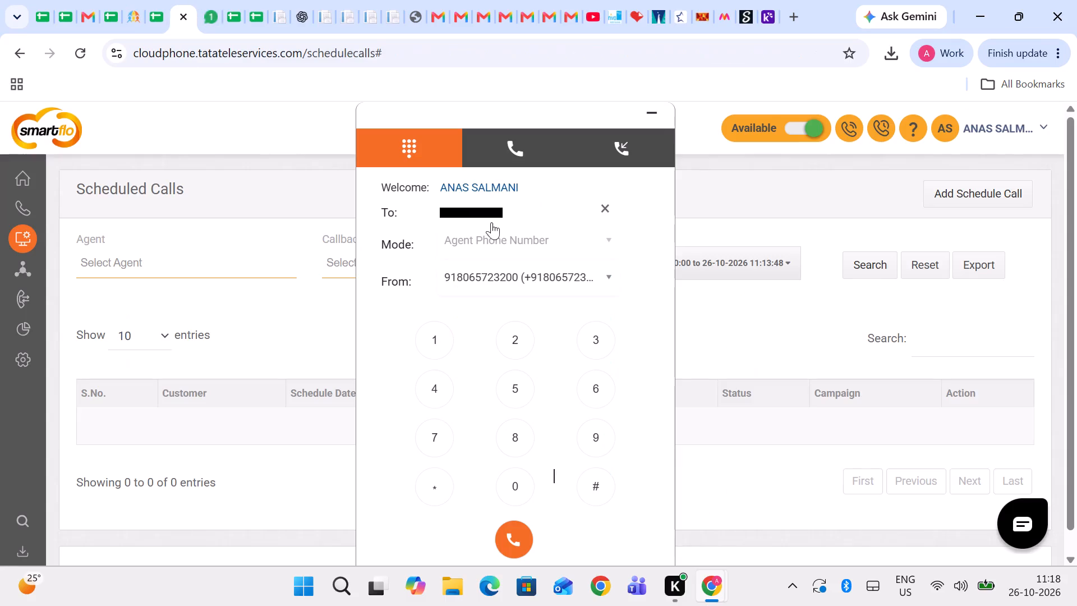
double_click(468, 206)
double_click(467, 206)
key(ctrl+v)
click(508, 549)
Search the admin portal's complaint list by the row 67 customer's phone number.
click(146, 0)
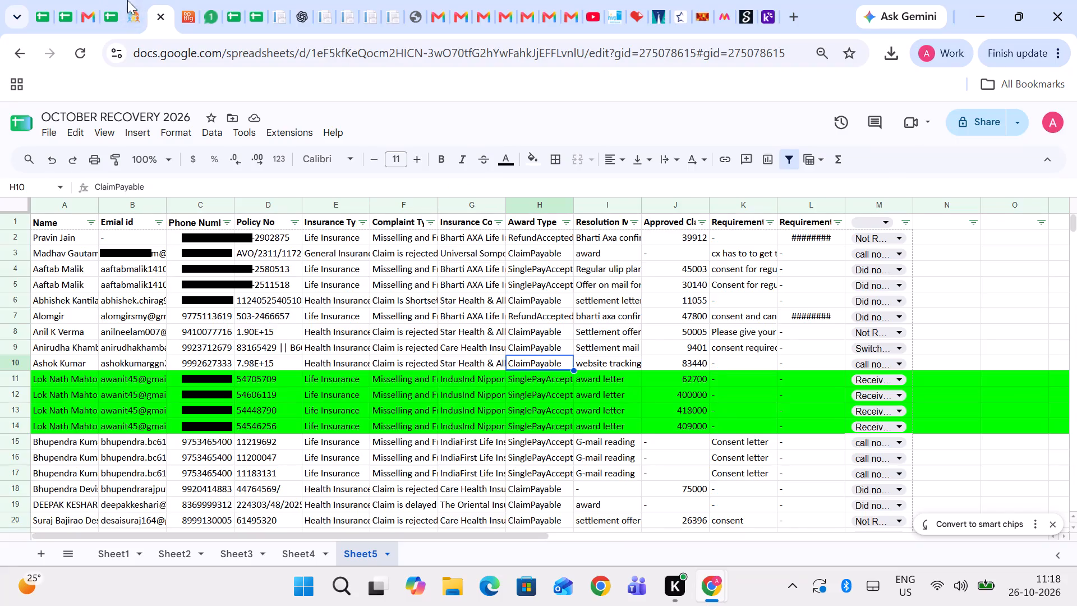
click(129, 0)
drag(128, 242, 0, 273)
key(ctrl+v)
key(ctrl+Return)
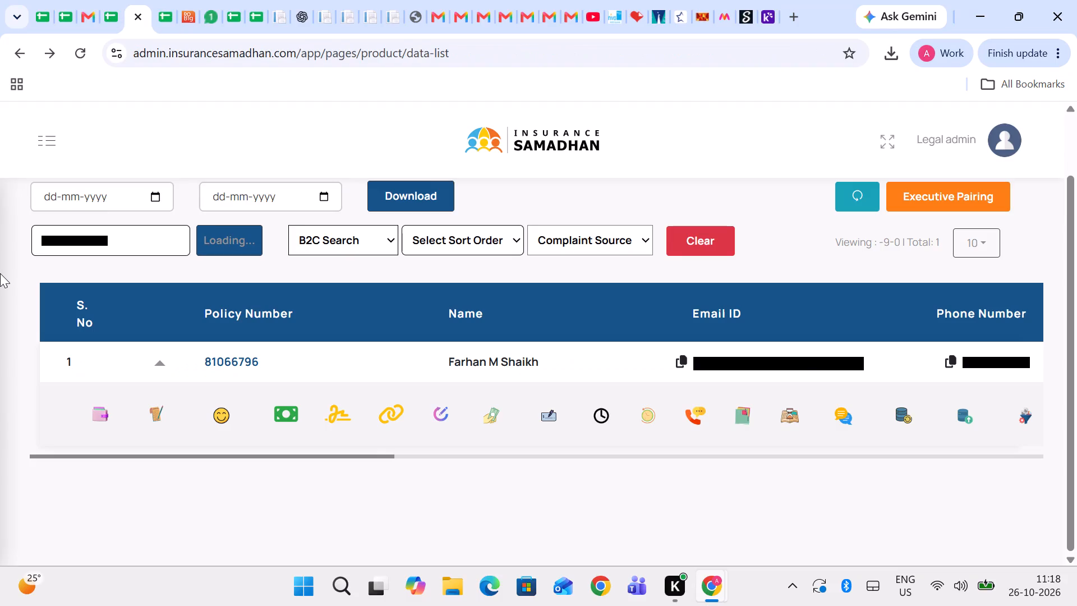
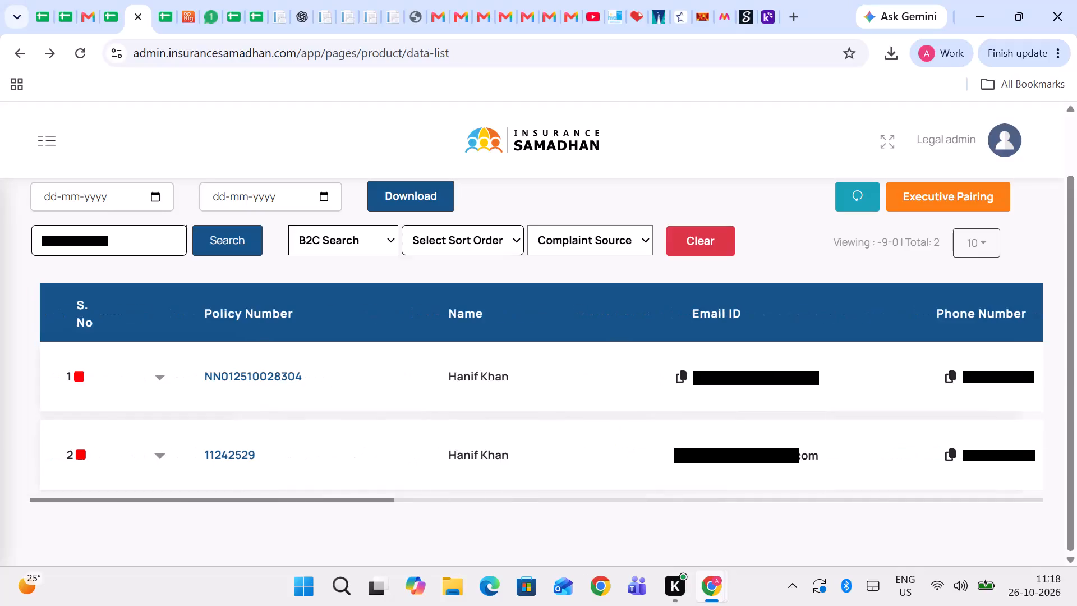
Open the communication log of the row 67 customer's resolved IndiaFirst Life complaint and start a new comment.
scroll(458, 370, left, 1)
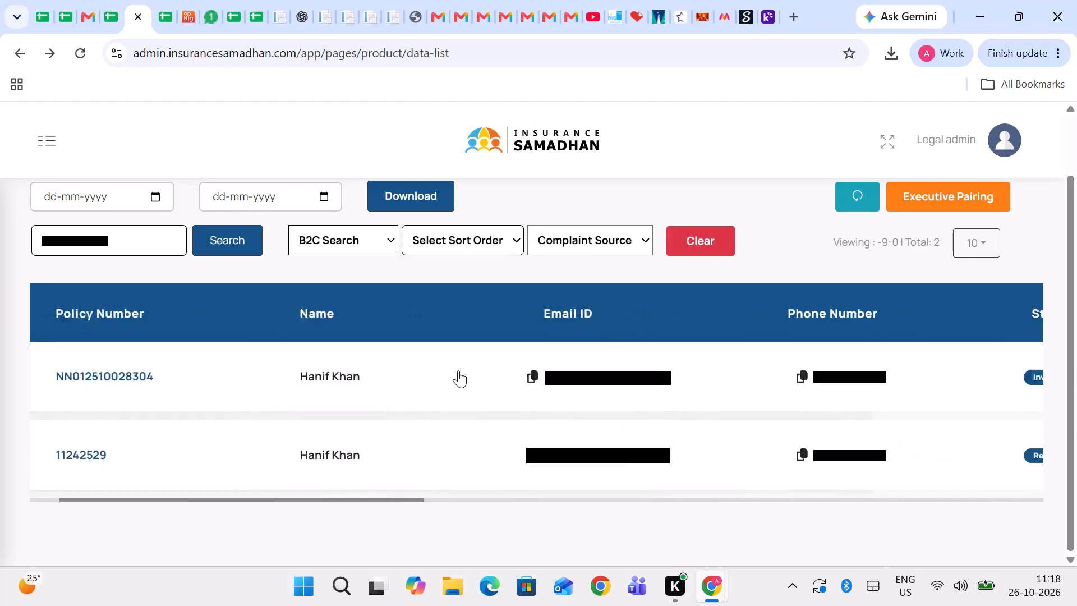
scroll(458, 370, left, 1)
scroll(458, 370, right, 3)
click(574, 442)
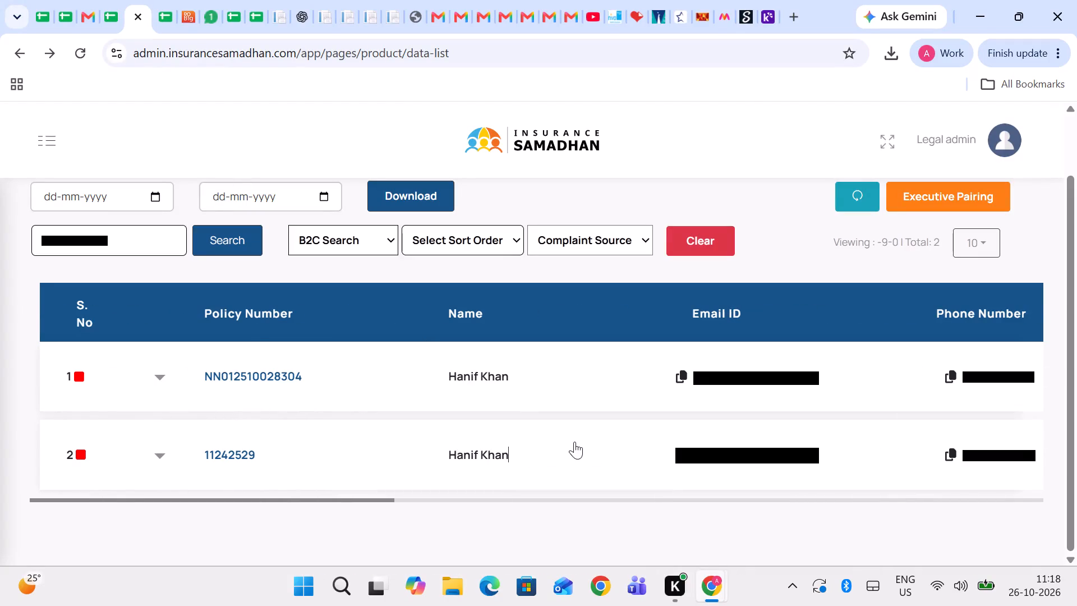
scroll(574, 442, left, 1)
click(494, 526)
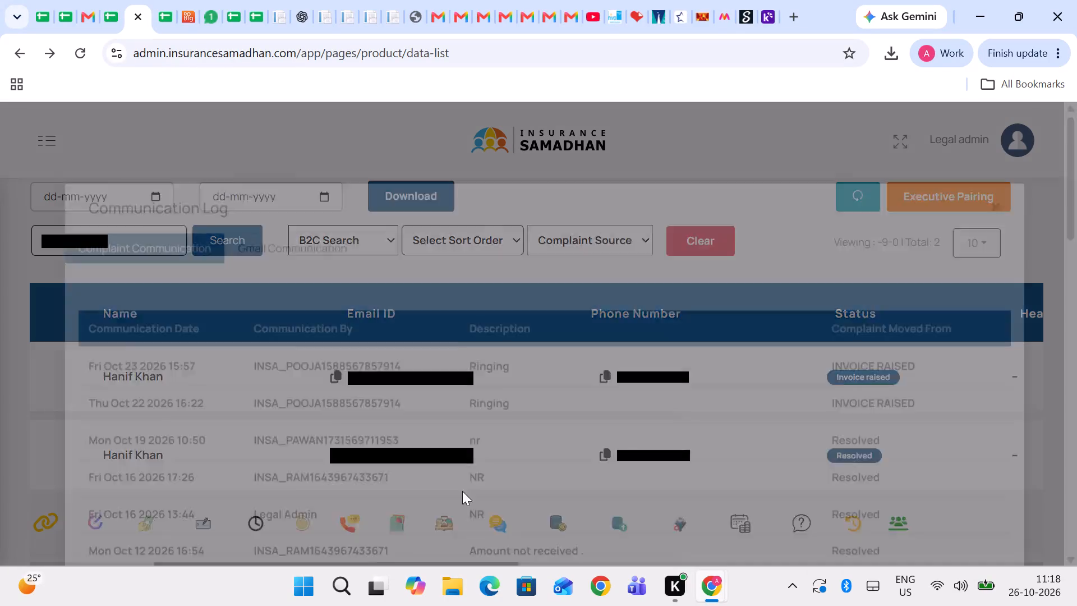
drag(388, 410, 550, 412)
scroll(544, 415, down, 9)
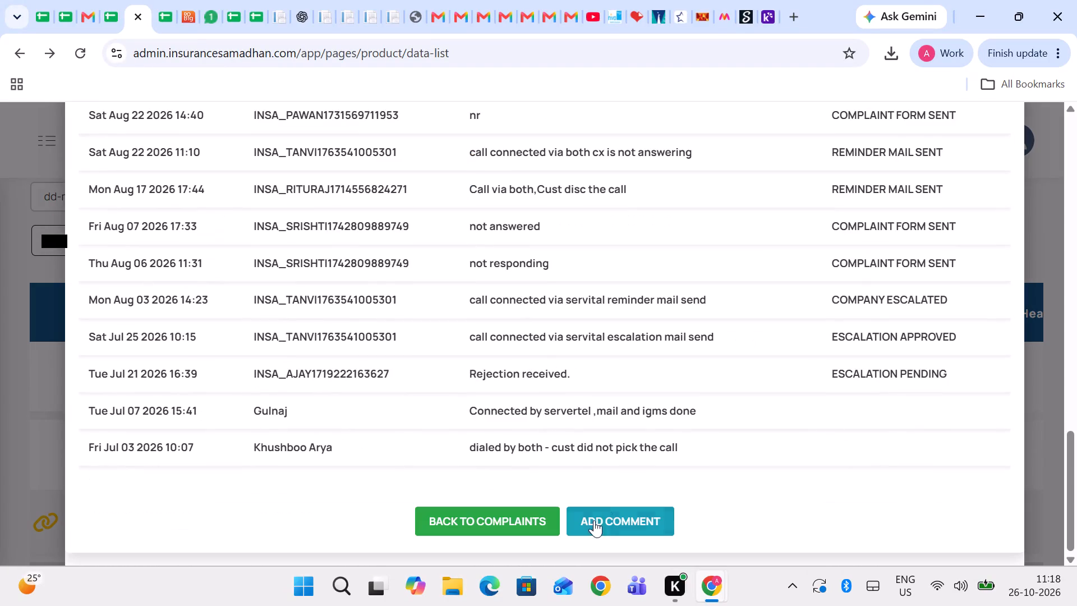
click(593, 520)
Check row 67's insurance company in the October 2026 resolved sheet, and dismiss the blank comment form in the complaint portal.
click(122, 0)
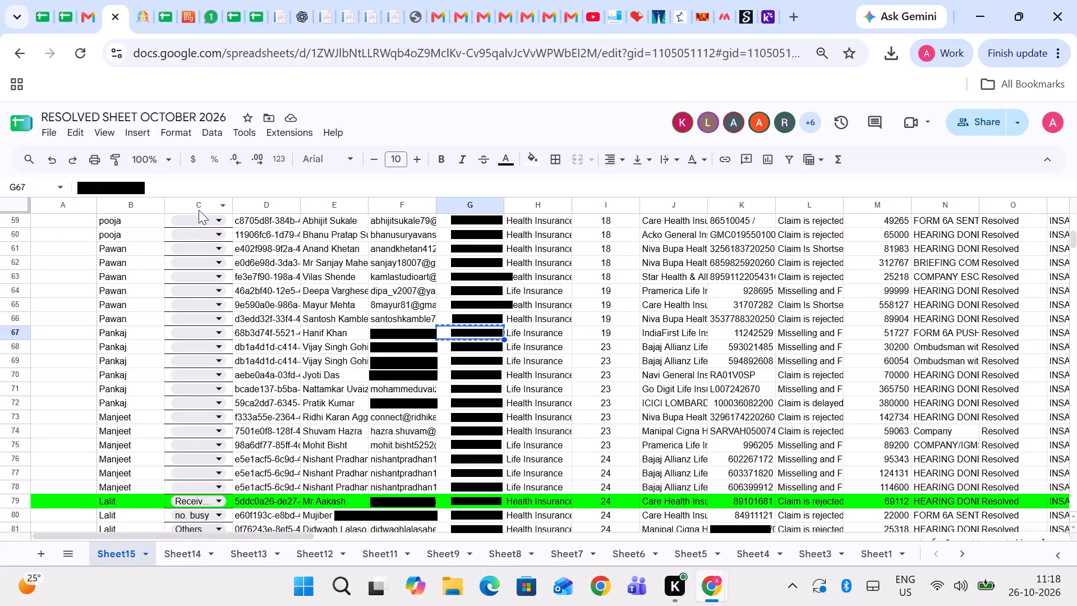
key(Right)
key(Right)
key(Right)
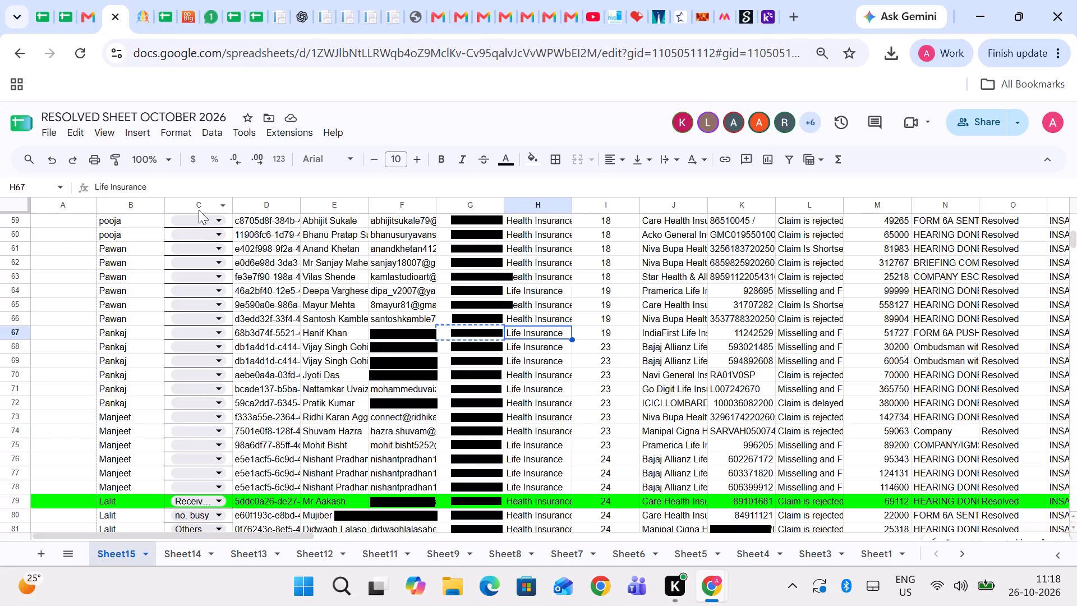
click(150, 0)
click(196, 375)
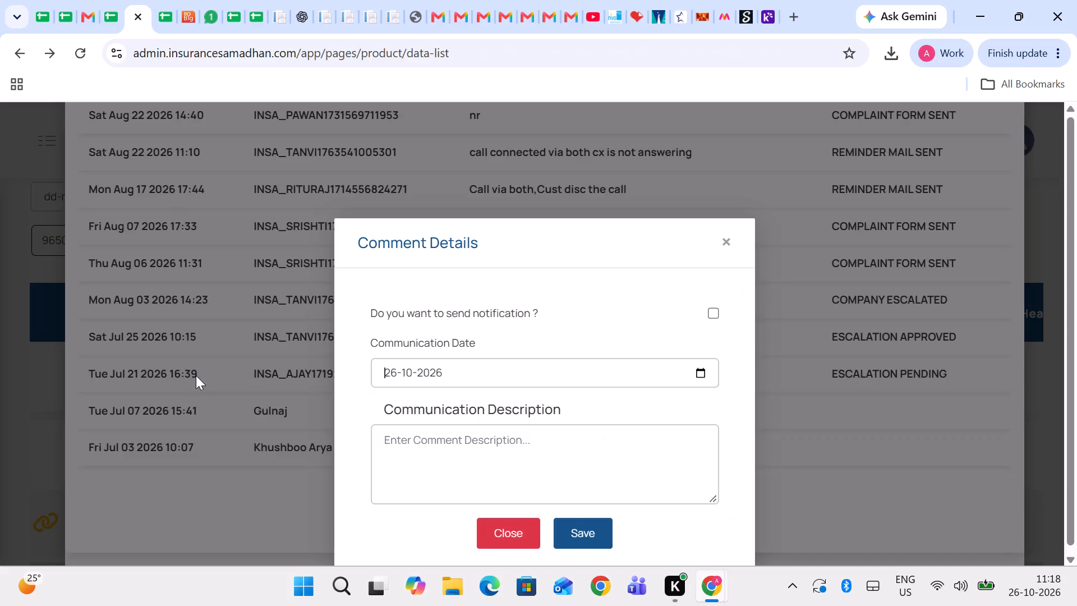
click(42, 369)
Open the customer's IndiaFirst Life complaint and examine its Resolution section.
scroll(404, 421, left, 3)
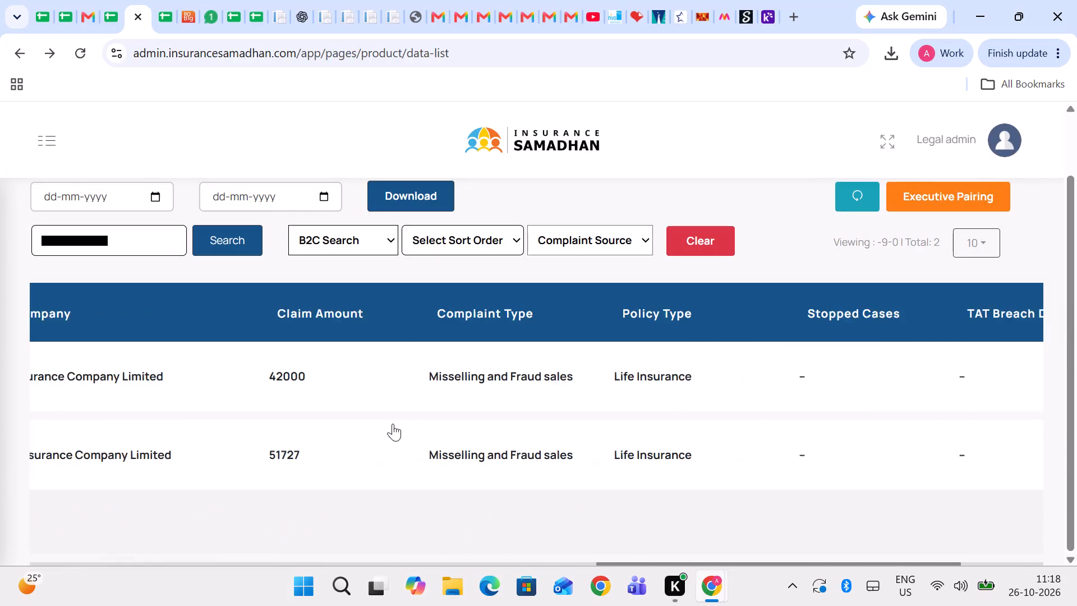
scroll(392, 424, right, 6)
click(242, 451)
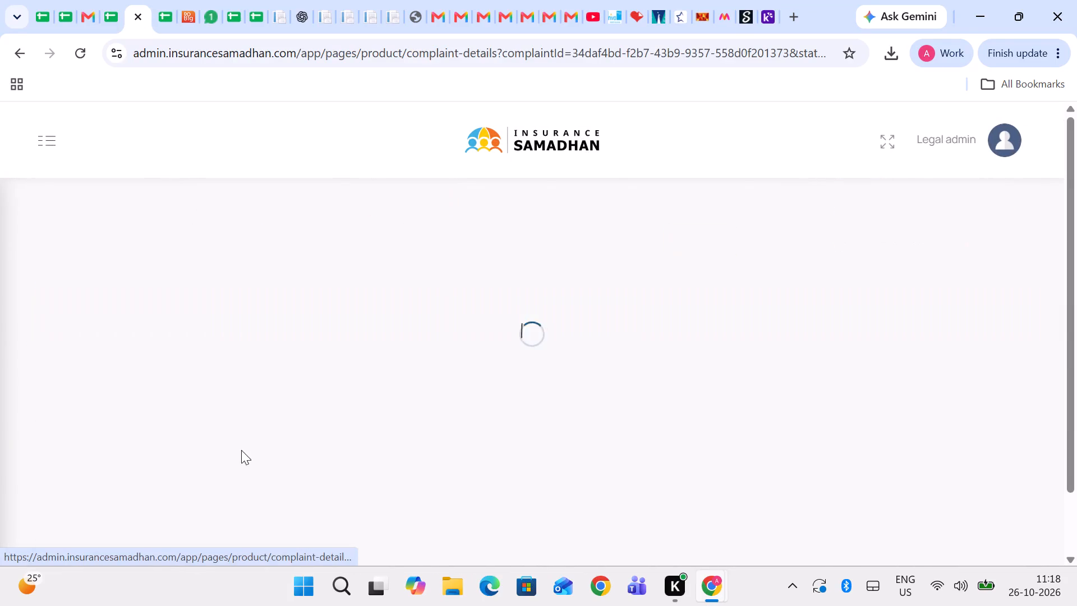
click(443, 241)
click(441, 250)
scroll(414, 375, down, 1)
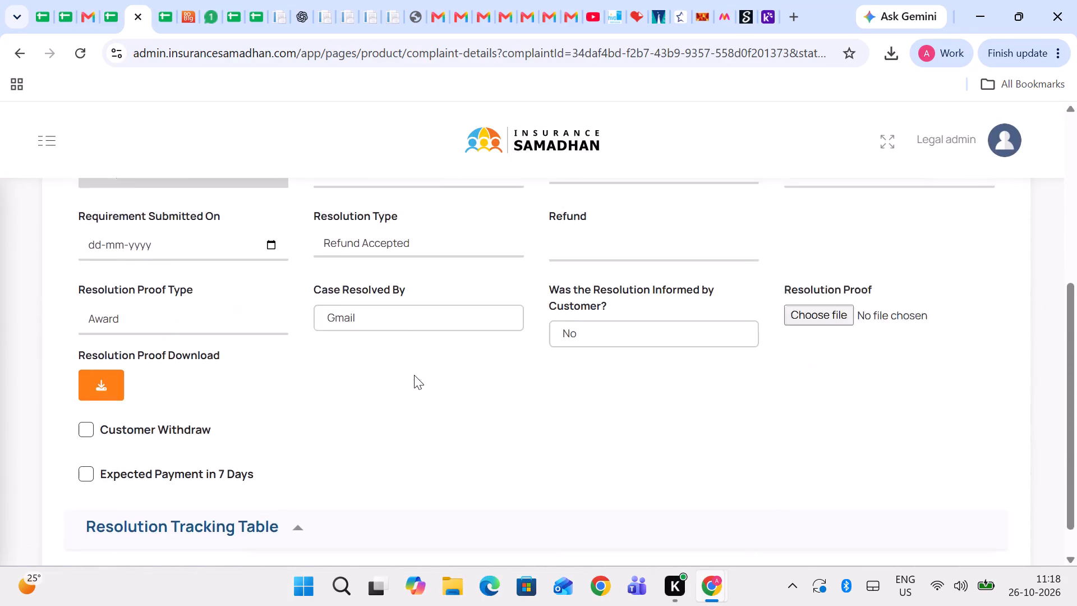
scroll(414, 375, up, 2)
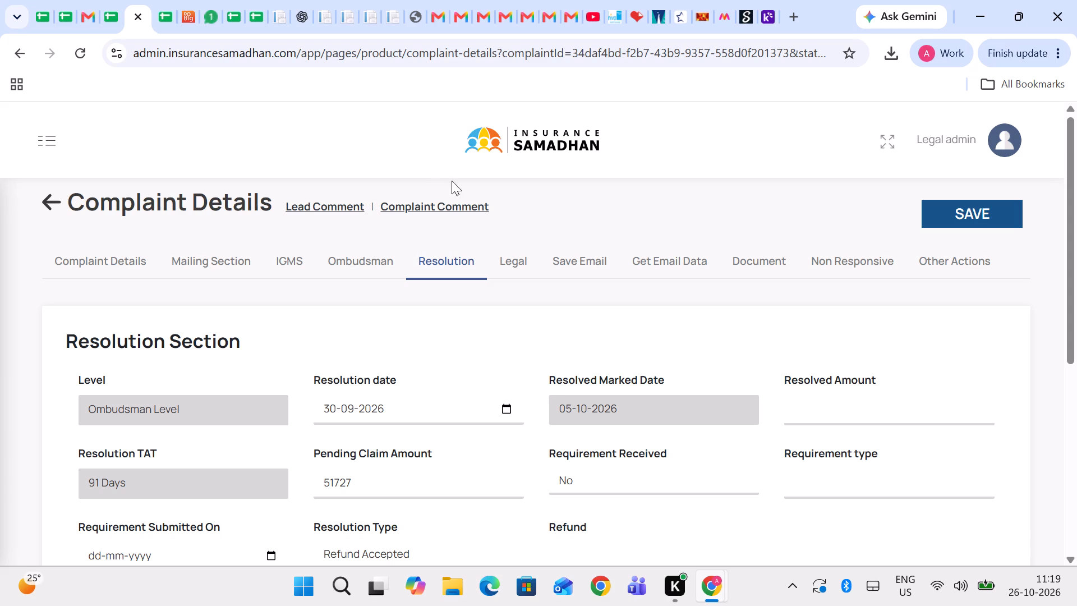
Read through the complaint's comment history, close it and return to the complaint list.
click(427, 198)
click(425, 203)
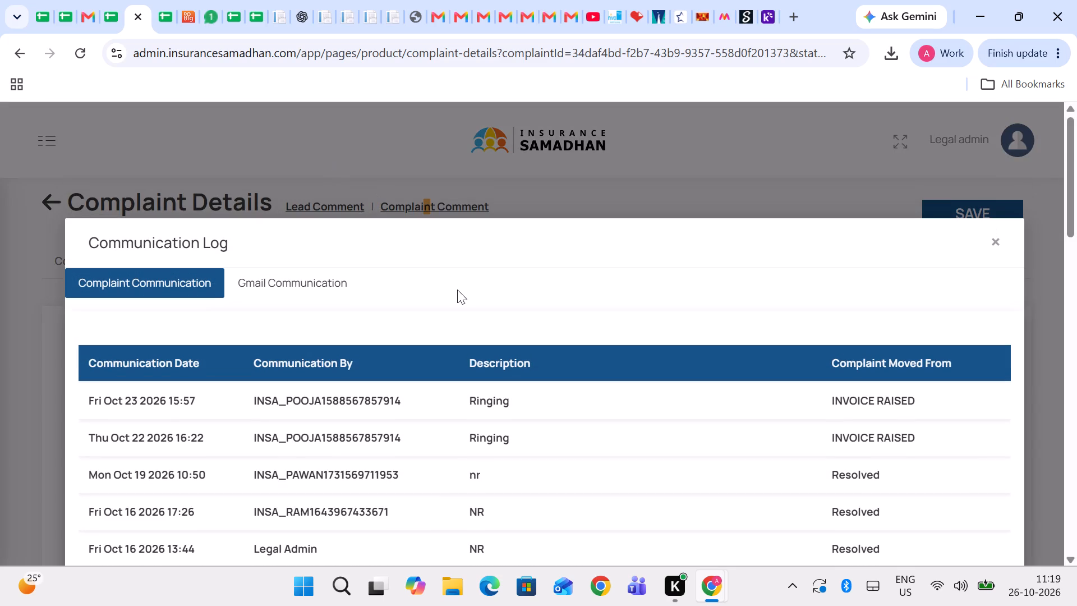
scroll(564, 474, down, 1)
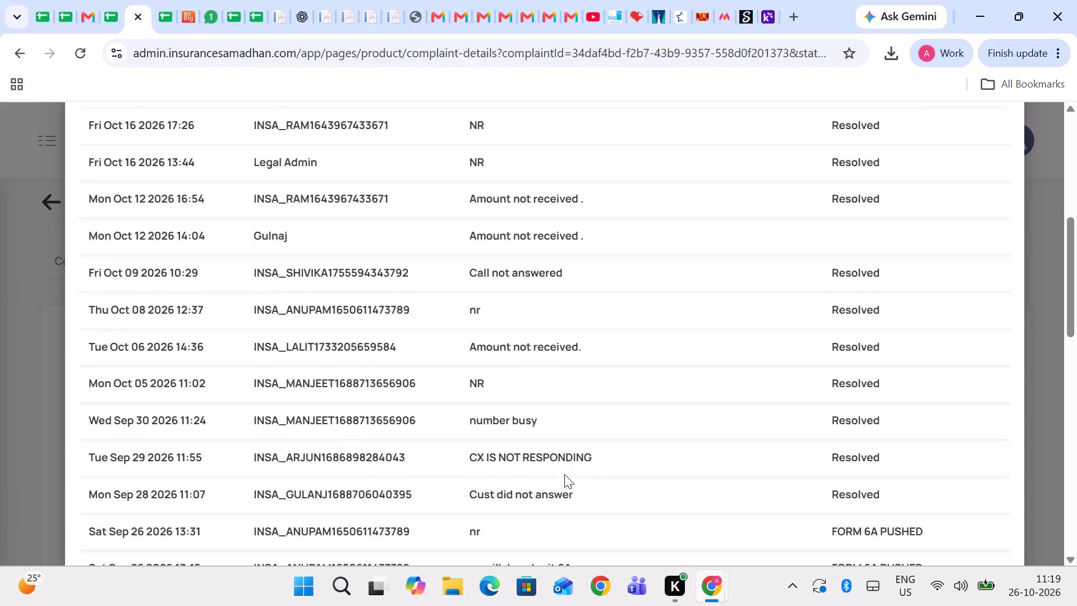
scroll(564, 474, down, 1)
scroll(564, 474, up, 1)
scroll(536, 387, down, 4)
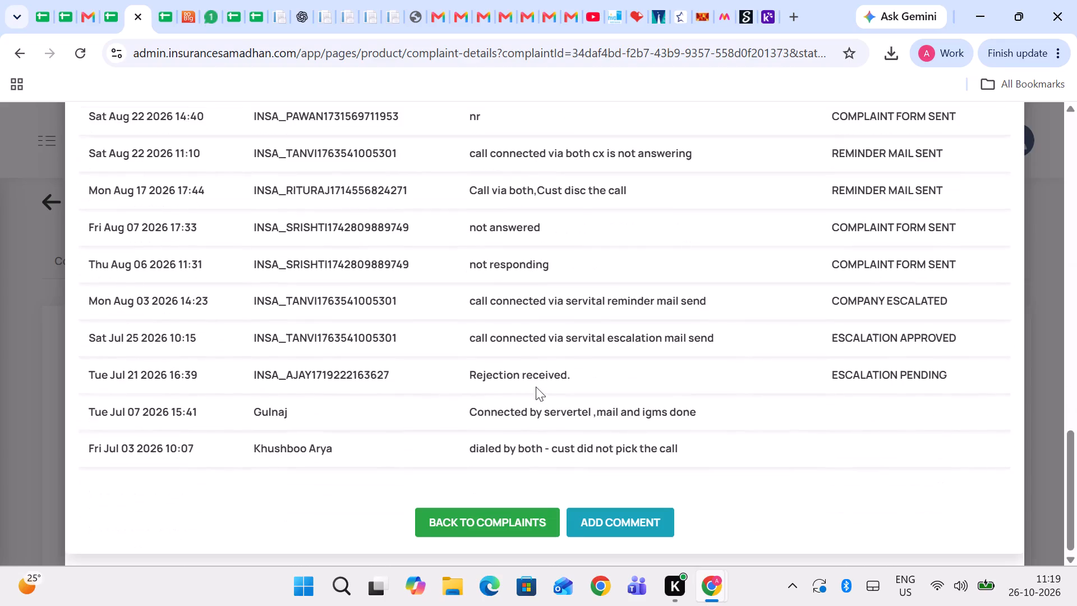
click(0, 375)
click(38, 223)
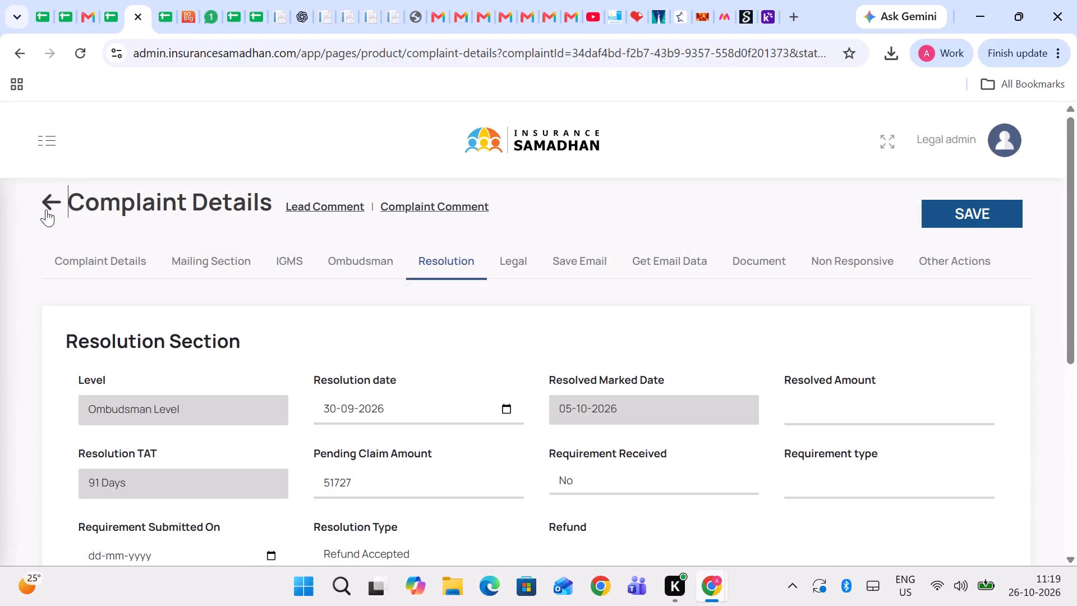
click(46, 209)
scroll(326, 312, down, 1)
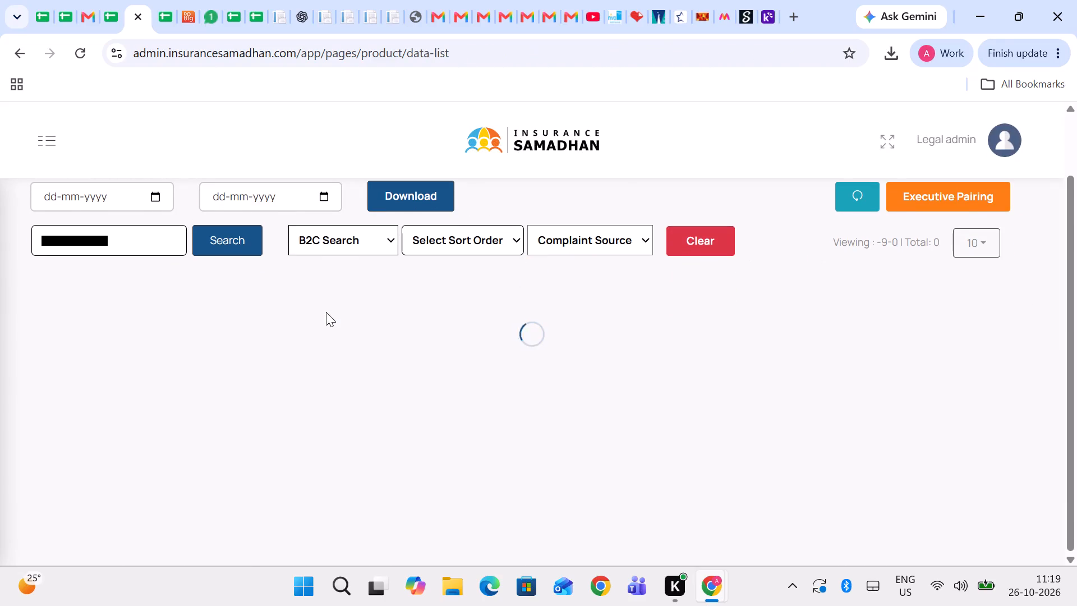
In the October 2026 resolved sheet, set the call status of row 67 to Received.
click(101, 0)
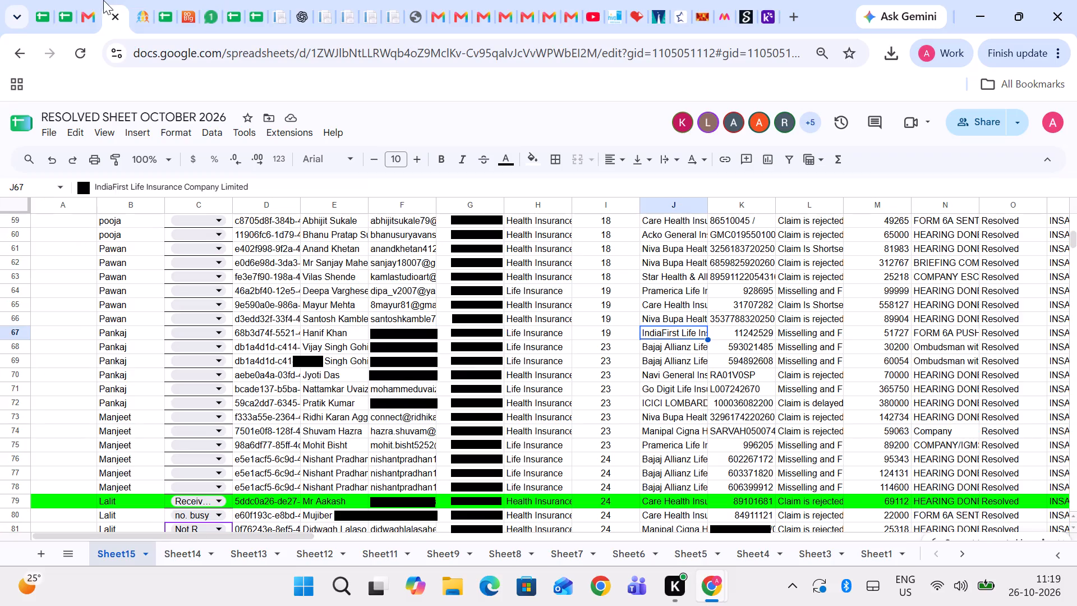
key(Left)
key(Left)
key(Left)
key(Left)
key(Left)
key(Left)
key(Left)
key(Return)
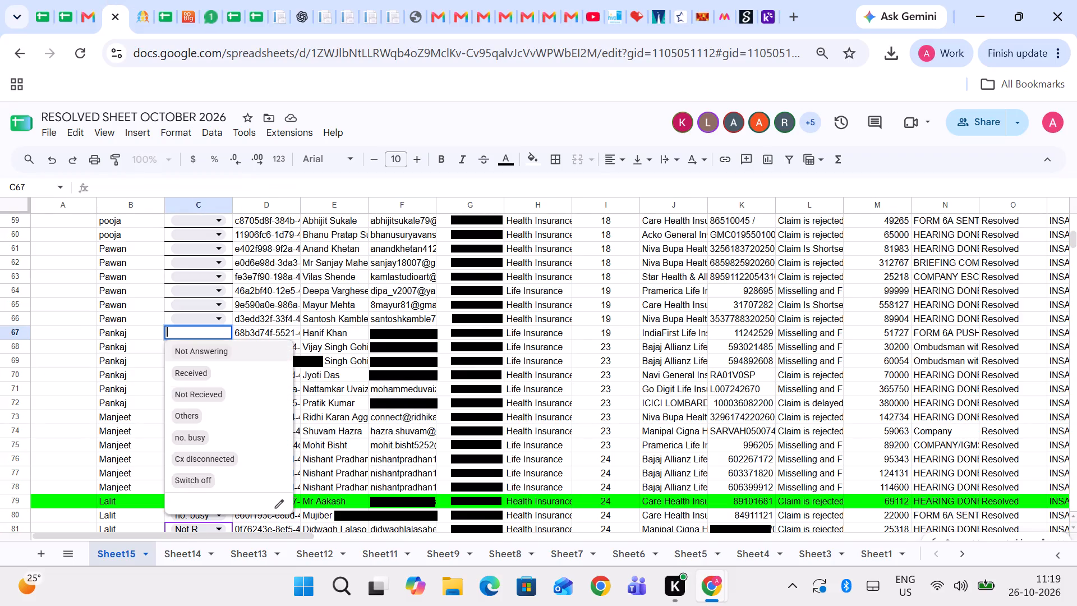
key(Down)
key(Return)
key(Up)
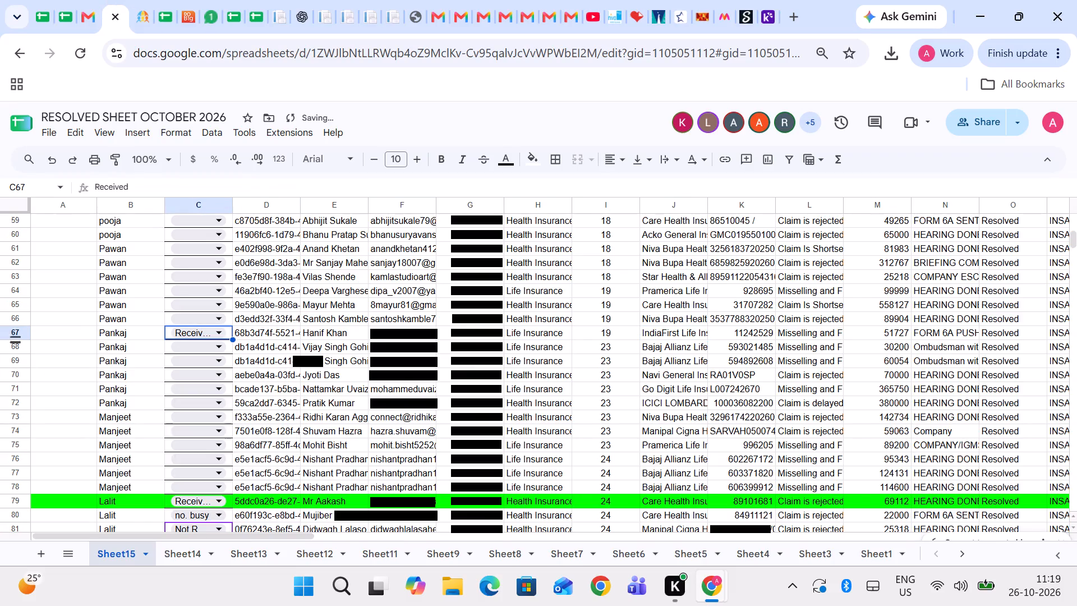
Apply a fill colour to the whole of row 67 in the resolved sheet.
click(15, 335)
click(545, 157)
click(534, 171)
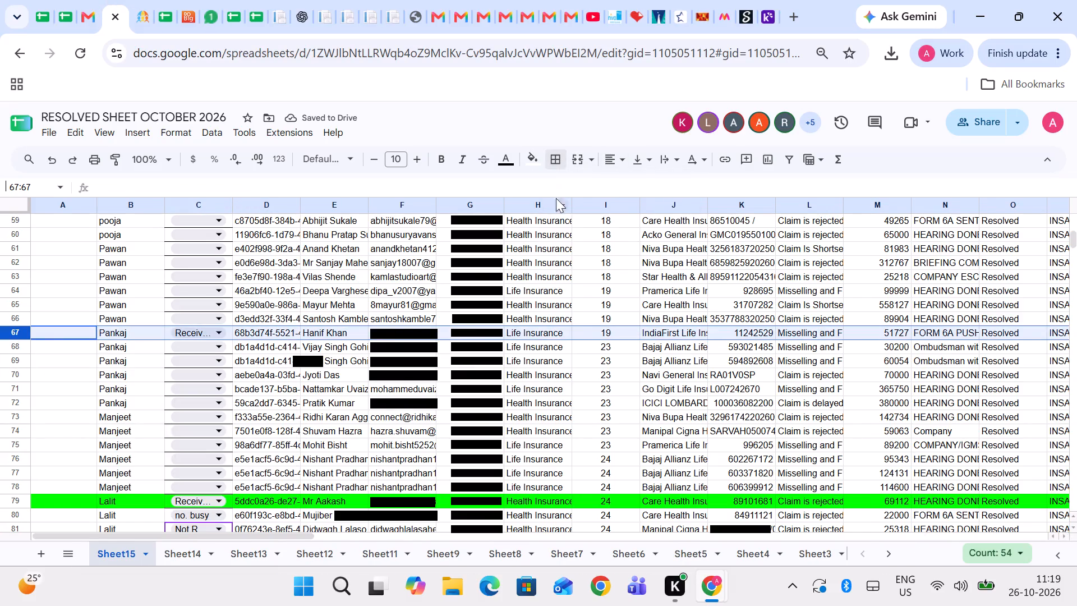
click(535, 160)
click(593, 223)
Reopen the row 67 customer's IndiaFirst Life complaint in the admin portal at its Resolution section.
click(147, 0)
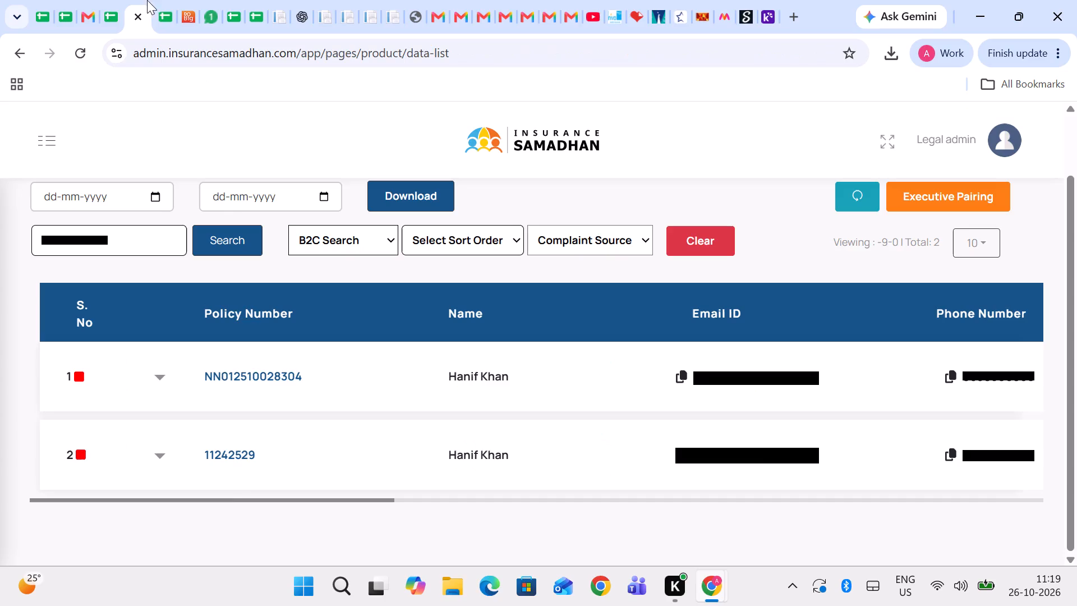
click(228, 479)
scroll(523, 422, left, 1)
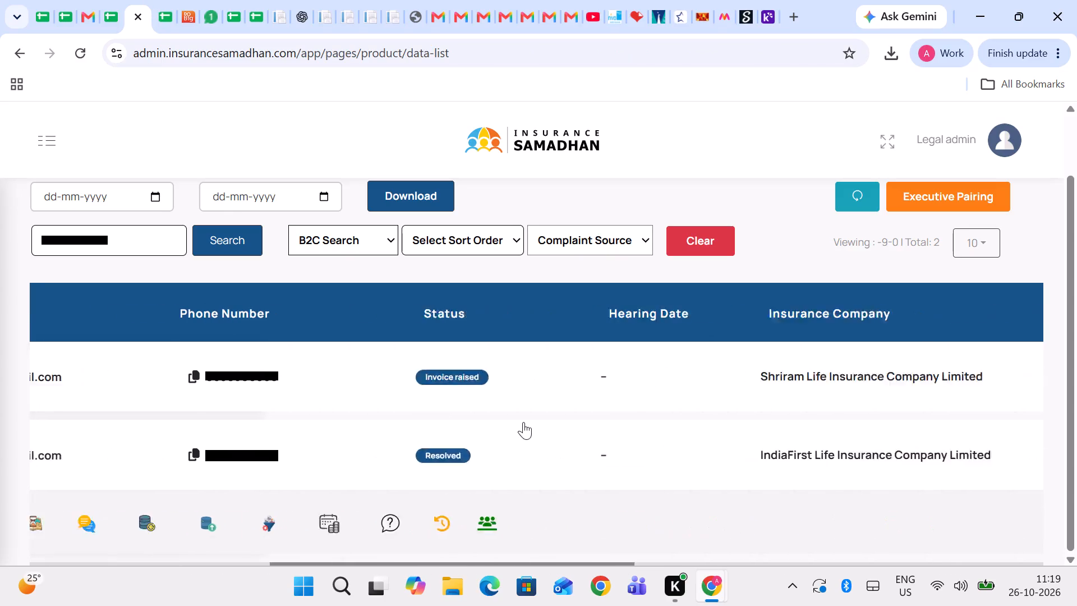
scroll(523, 422, left, 1)
scroll(523, 422, right, 5)
click(217, 448)
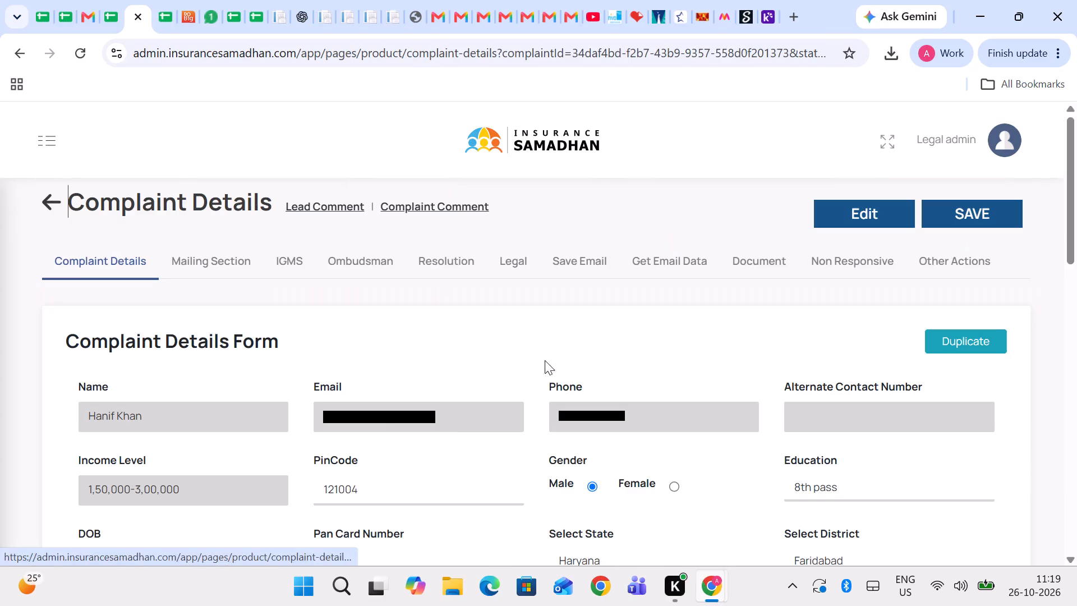
click(425, 264)
scroll(561, 438, down, 1)
scroll(516, 384, up, 1)
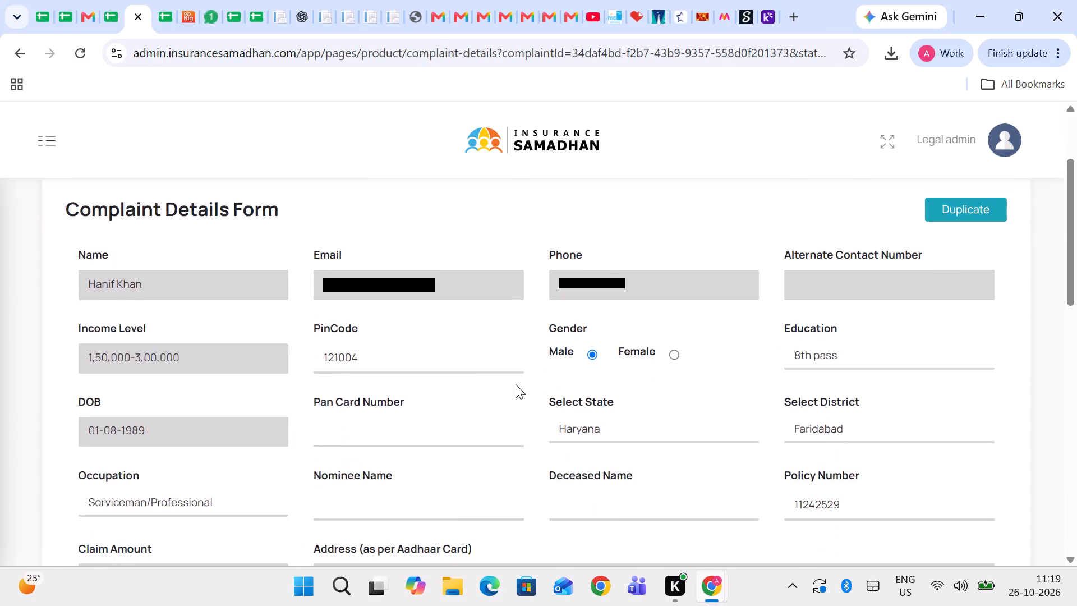
scroll(516, 384, up, 1)
click(447, 272)
Clear the Pending Claim Amount and enter 51727 as the Resolved Amount.
drag(403, 485, 334, 504)
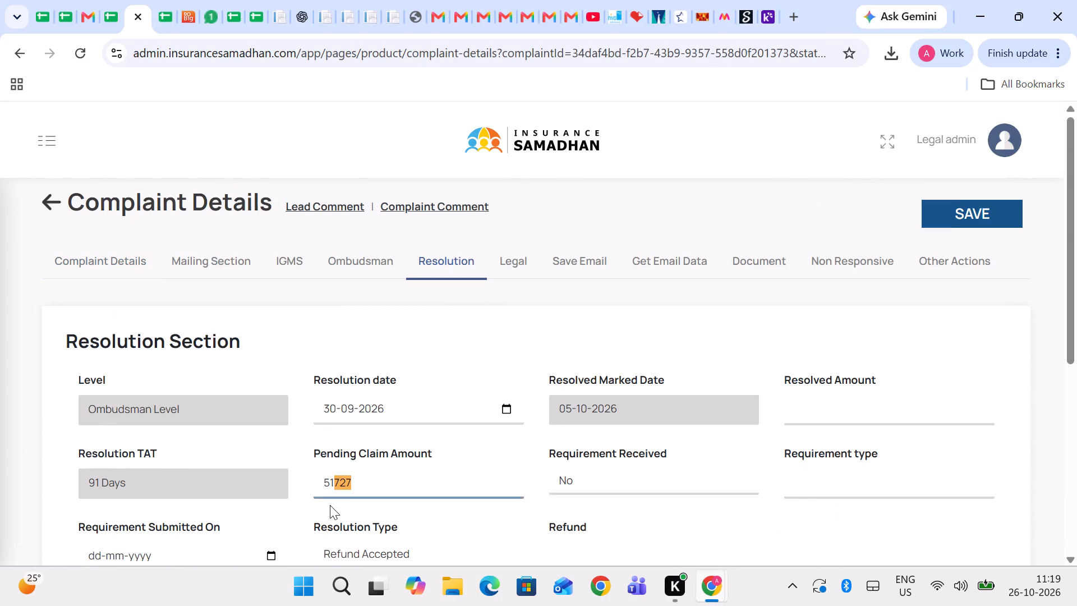
key(ctrl+a)
key(ctrl+c)
key(ctrl+c)
key(ctrl+BackSpace)
click(860, 425)
key(ctrl+v)
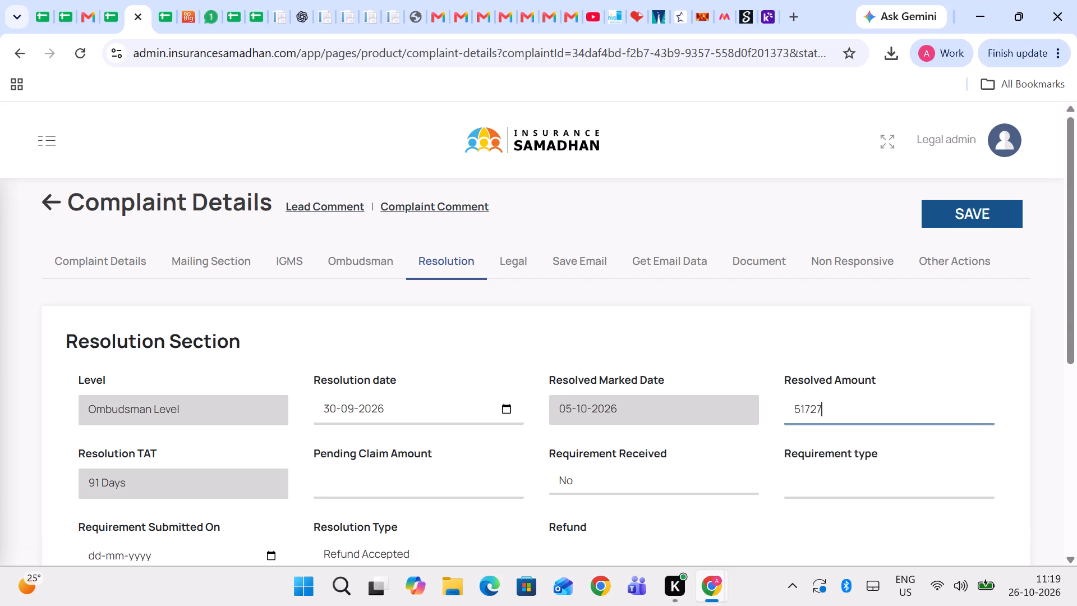
Enter 51727 as the Refund in the Resolution section and save the complaint.
click(689, 273)
scroll(688, 271, down, 2)
scroll(616, 336, up, 2)
click(434, 272)
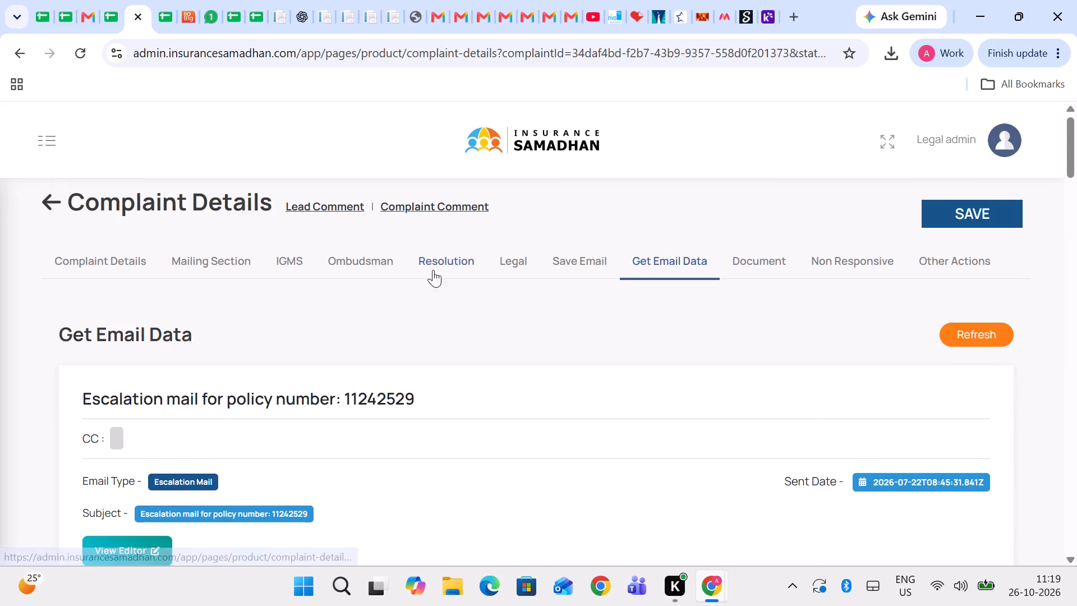
scroll(479, 327, down, 1)
click(573, 215)
key(ctrl+v)
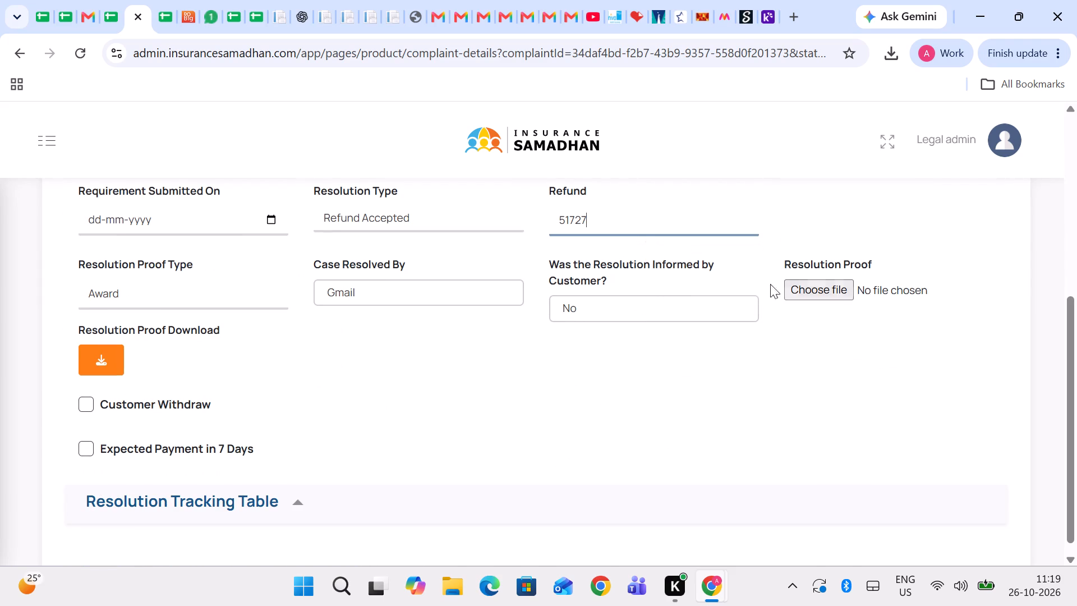
click(807, 416)
scroll(804, 420, up, 2)
click(937, 231)
click(958, 217)
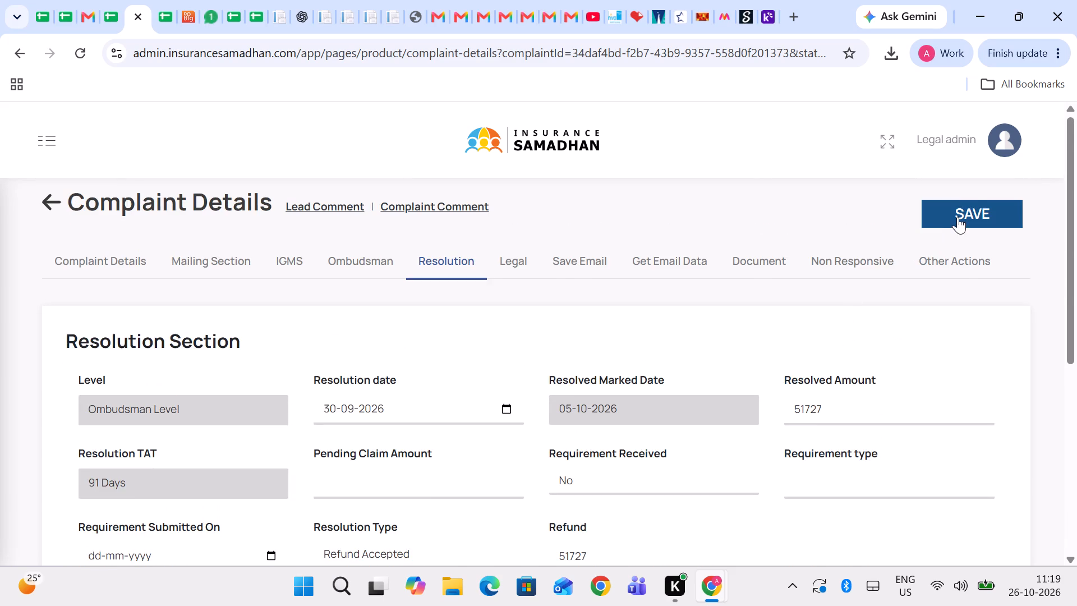
Change the complaint's status to Invoice Processing and return to the complaint list.
click(970, 264)
scroll(370, 463, left, 1)
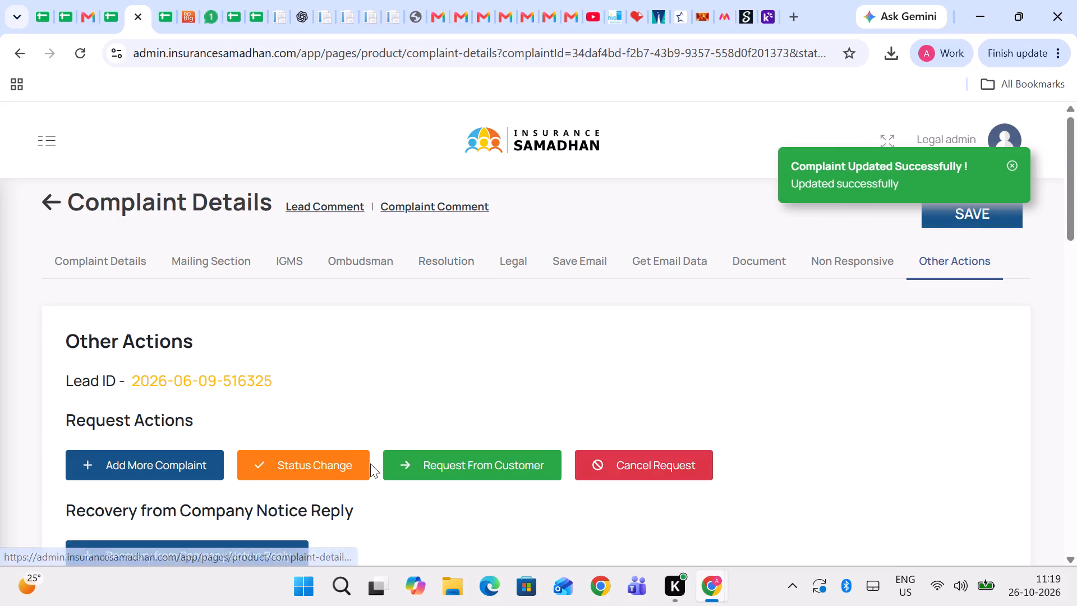
click(370, 463)
click(307, 470)
click(412, 317)
text(inv)
click(430, 387)
drag(497, 383, 503, 381)
drag(504, 380, 511, 382)
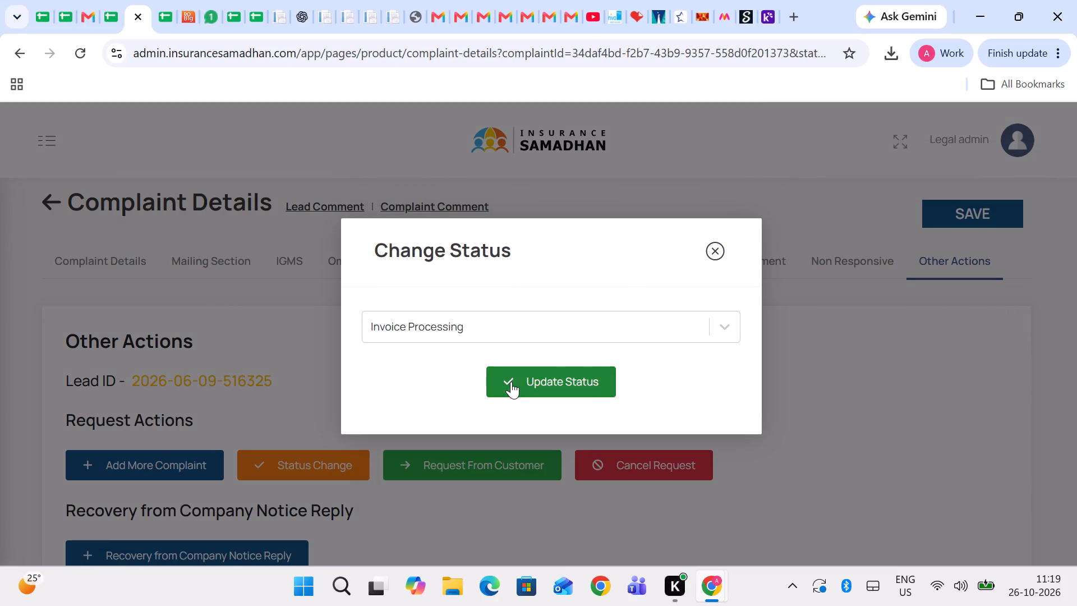
click(579, 395)
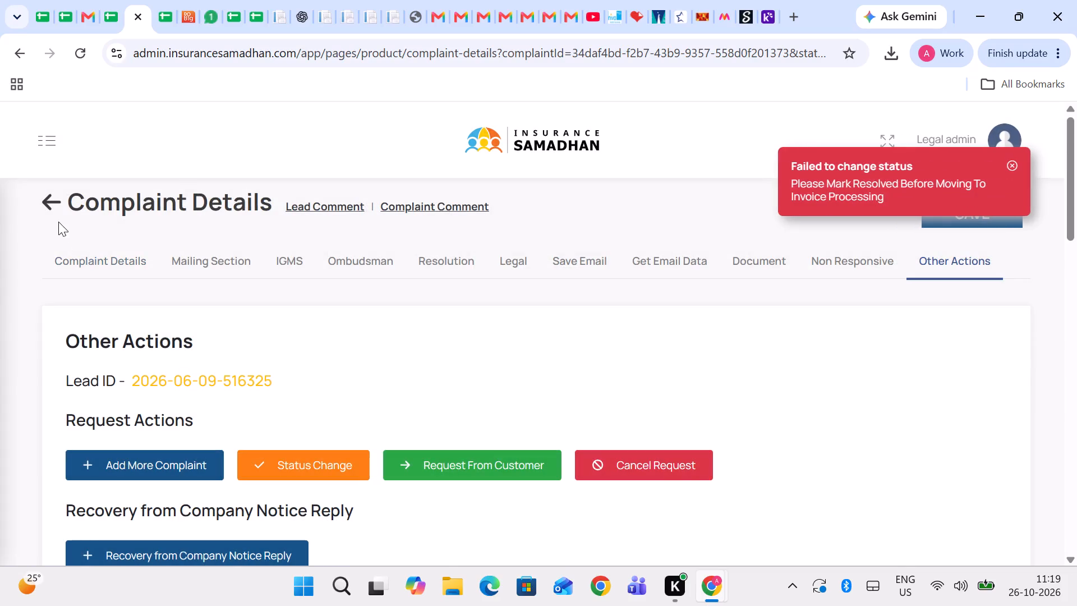
click(58, 222)
click(49, 204)
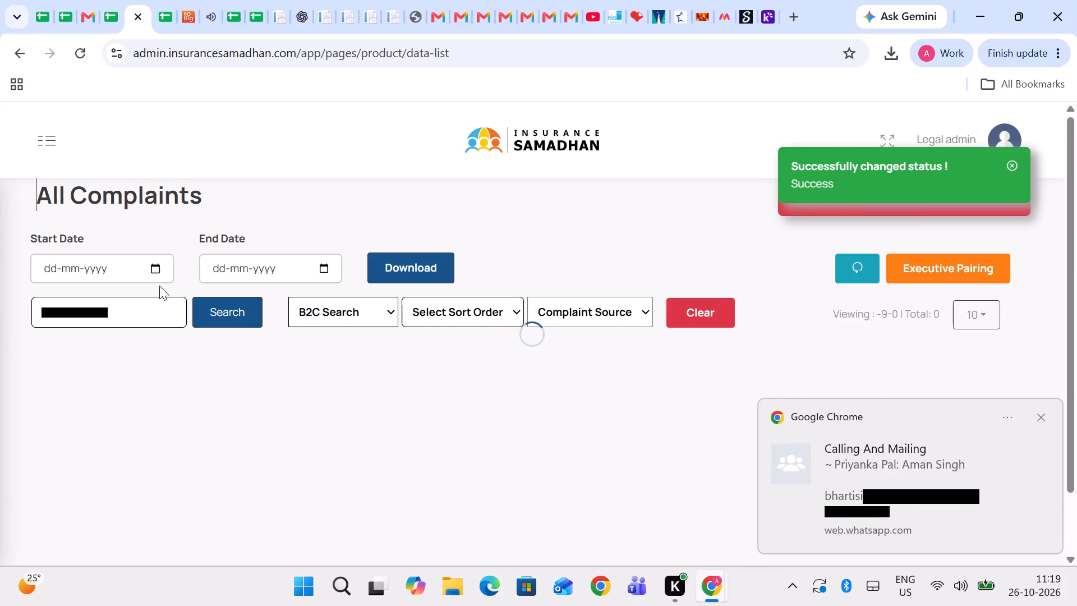
scroll(220, 383, down, 1)
scroll(339, 404, down, 1)
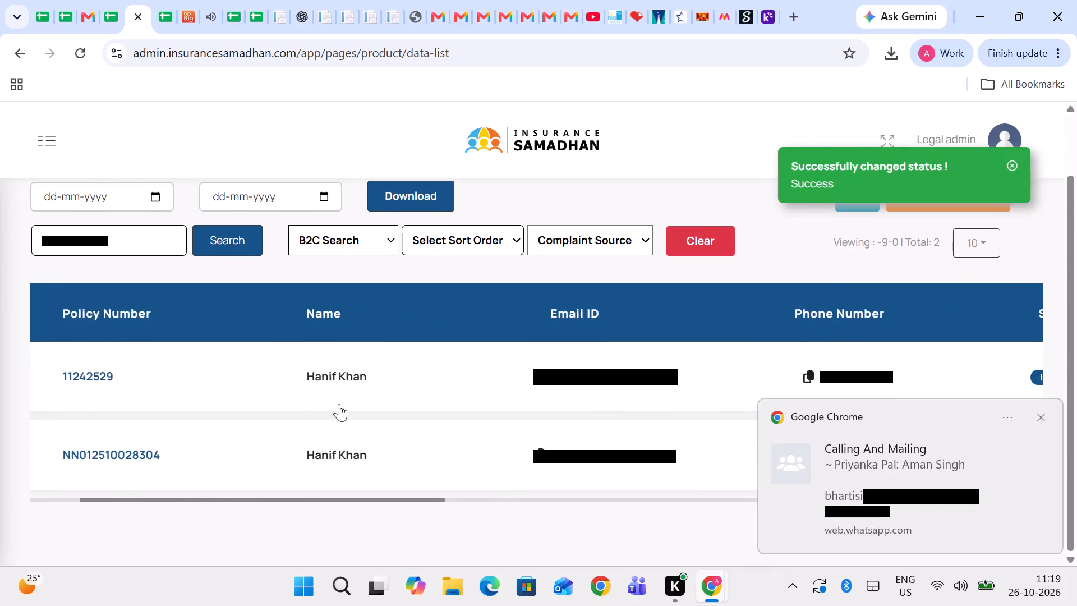
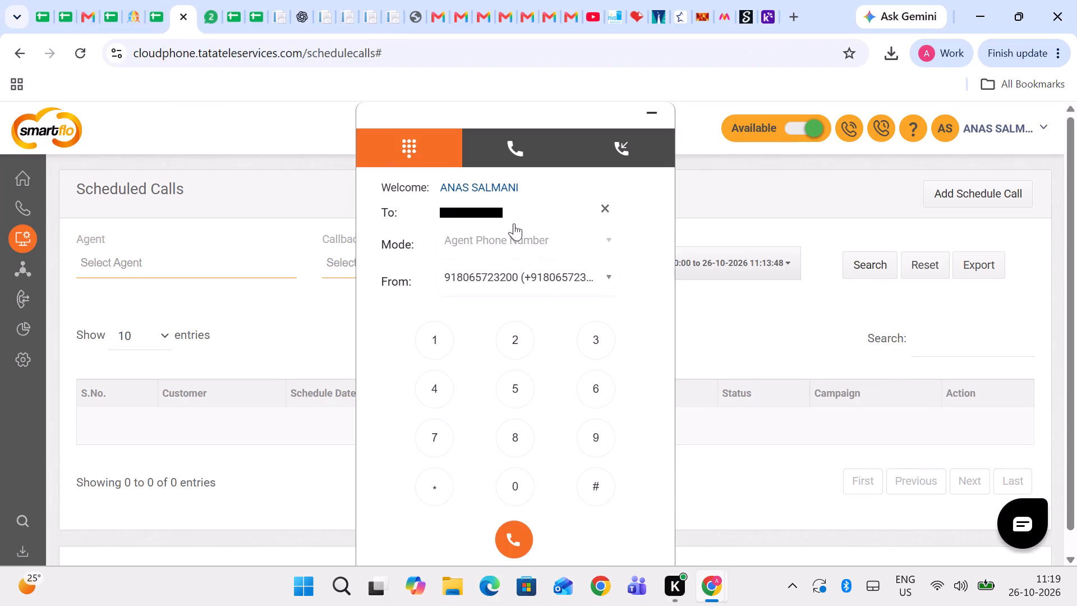
Call the next customer in Smartflo using the phone number copied from the sheet.
double_click(490, 210)
key(ctrl+v)
drag(507, 524, 507, 530)
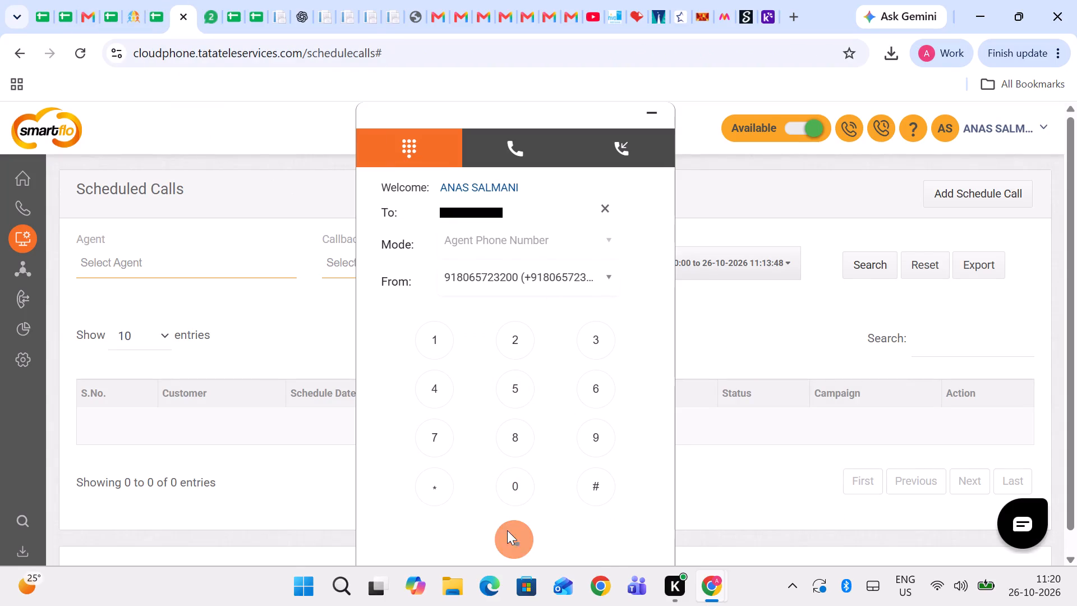
Switch to the admin portal's complaint list and search for the called customer's phone number.
click(116, 0)
click(131, 0)
click(138, 0)
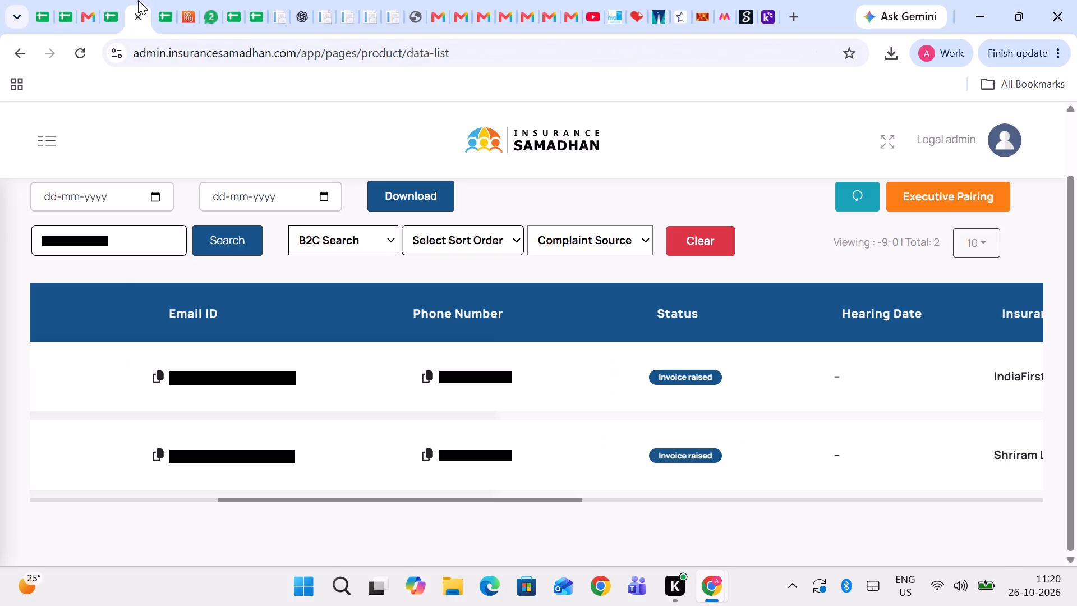
drag(134, 262, 0, 254)
key(ctrl+v)
double_click(61, 250)
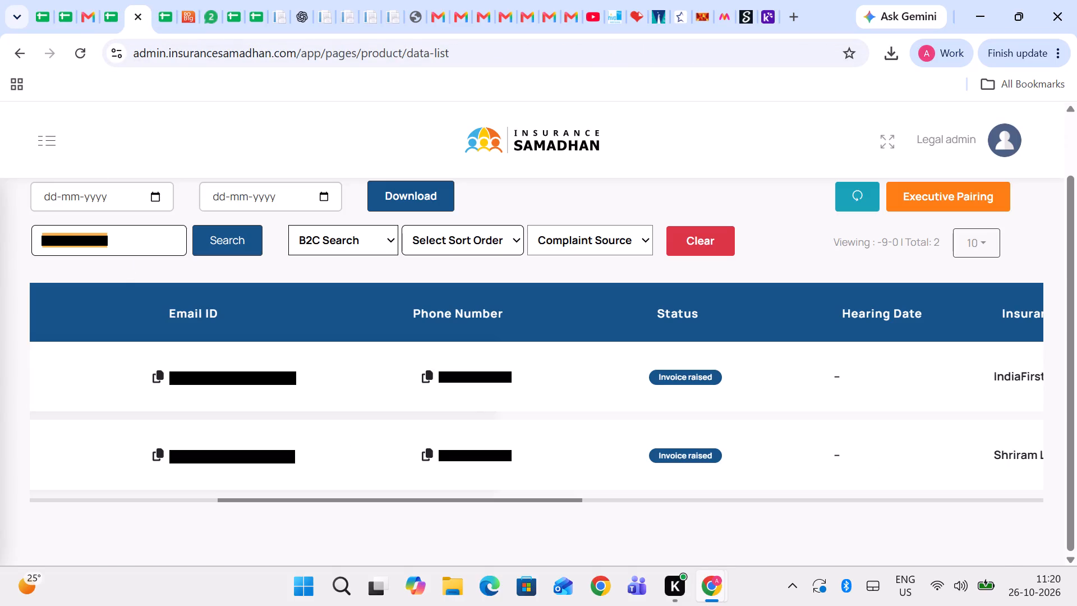
key(ctrl+v)
key(Return)
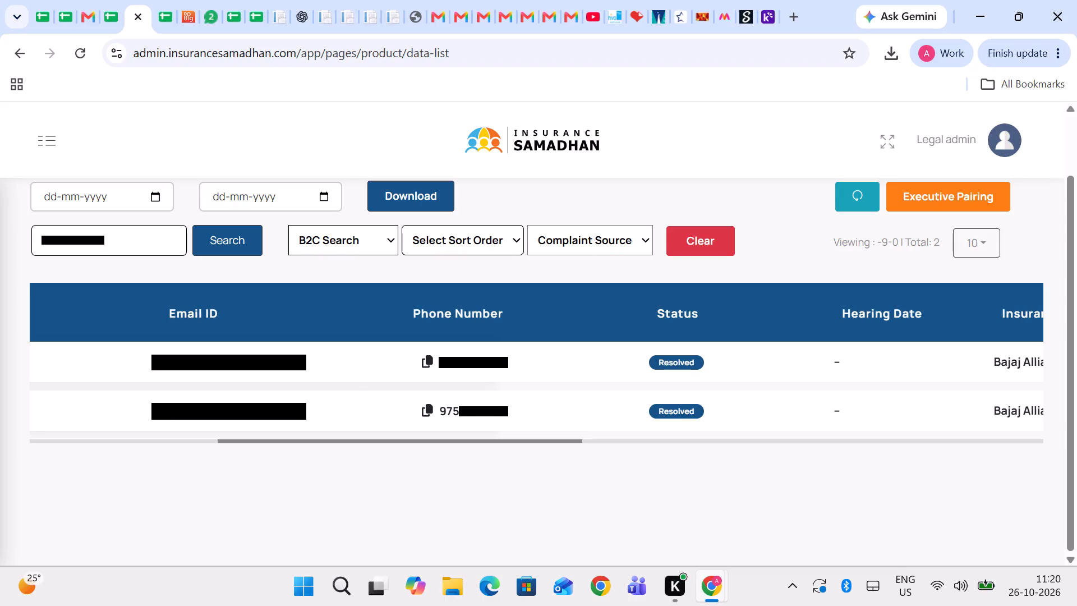
Open the communication log of the first Bajaj Allianz Life complaint in the search results.
scroll(362, 378, right, 2)
click(513, 356)
scroll(513, 356, left, 2)
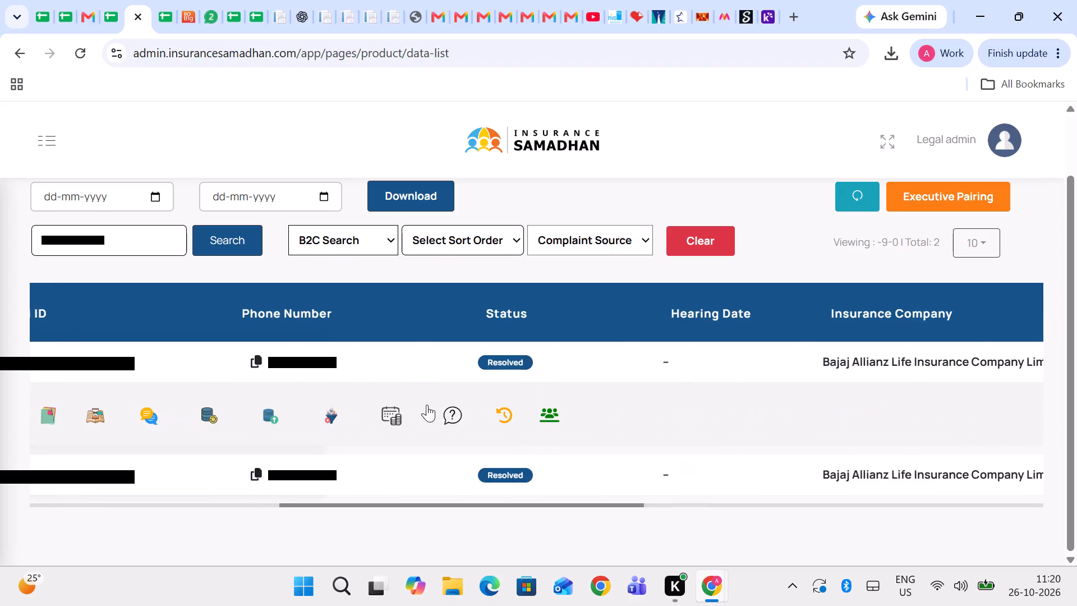
scroll(292, 425, right, 1)
click(271, 418)
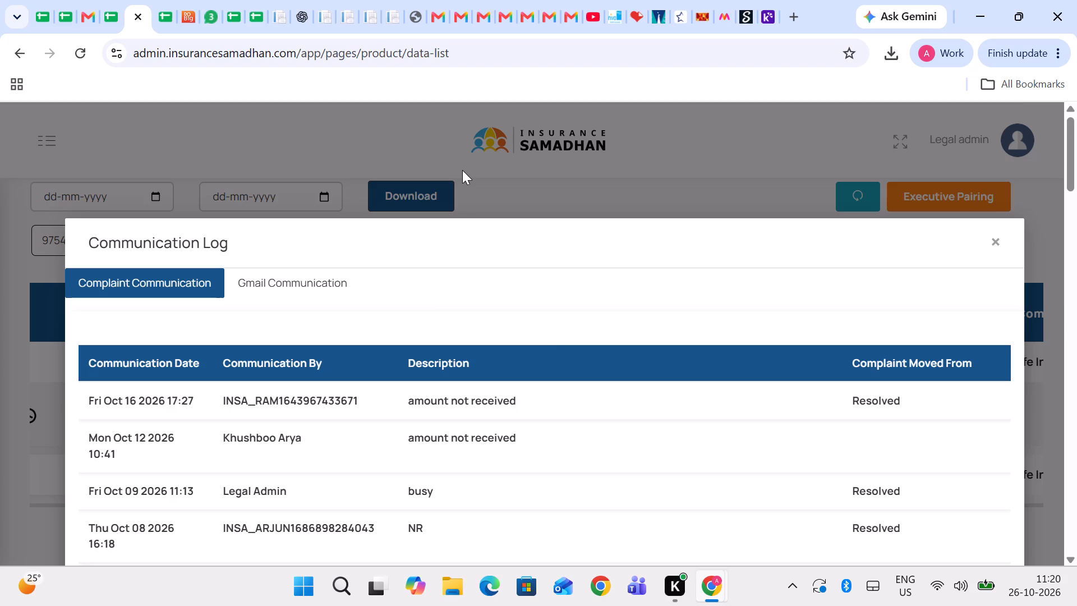
Start a new comment in the complaint's communication log, ready to enter its description.
scroll(546, 307, down, 6)
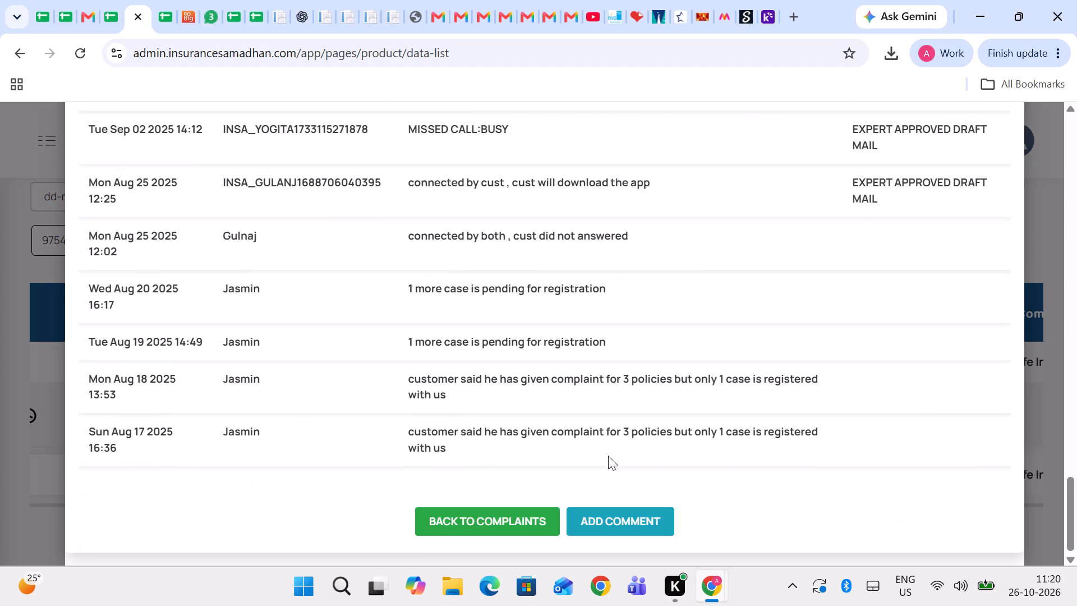
click(590, 511)
click(514, 438)
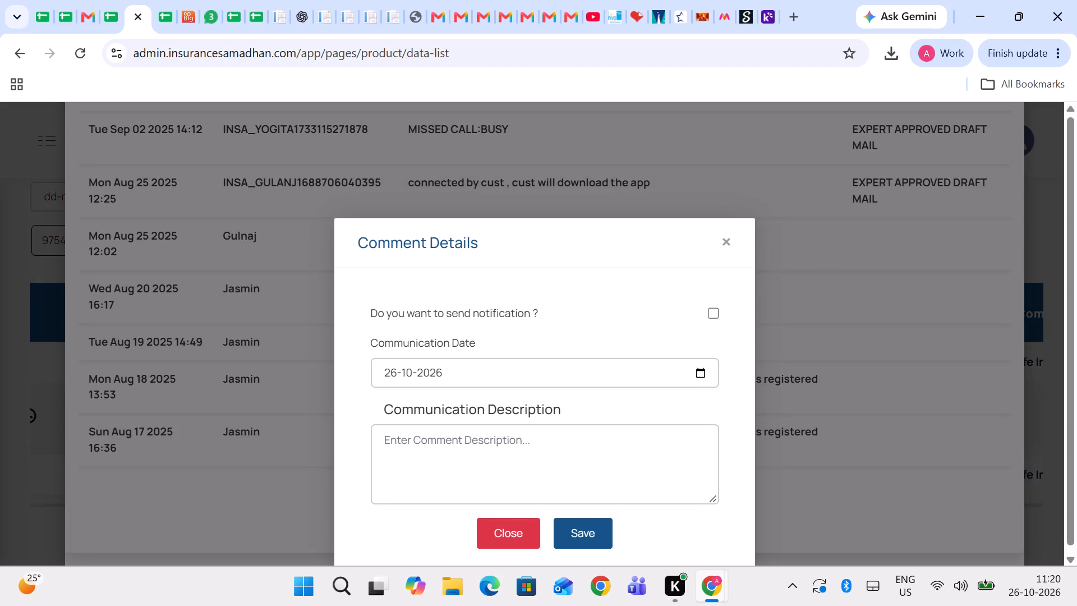
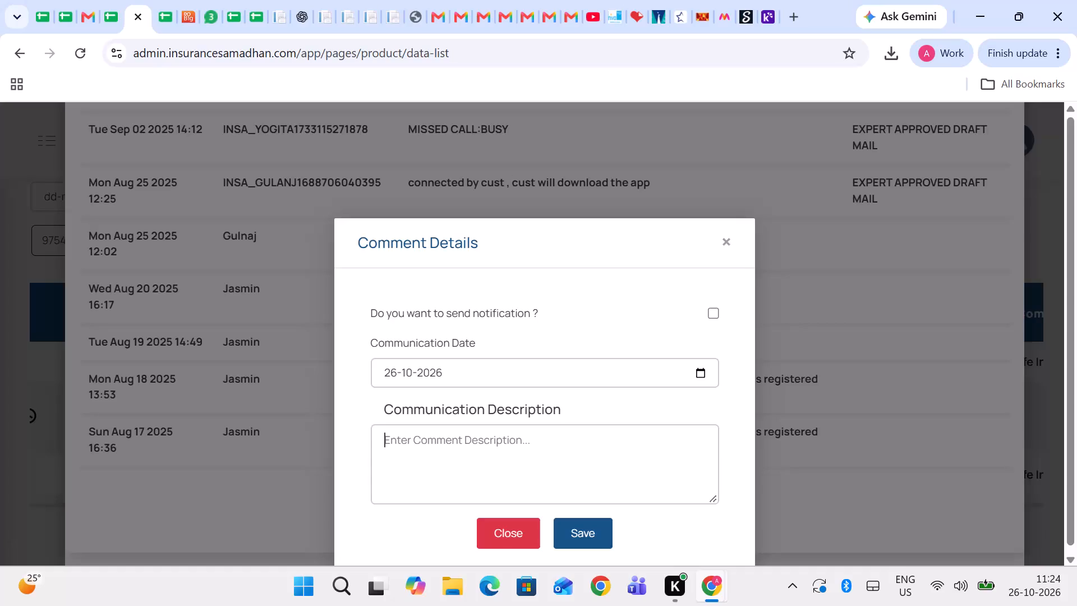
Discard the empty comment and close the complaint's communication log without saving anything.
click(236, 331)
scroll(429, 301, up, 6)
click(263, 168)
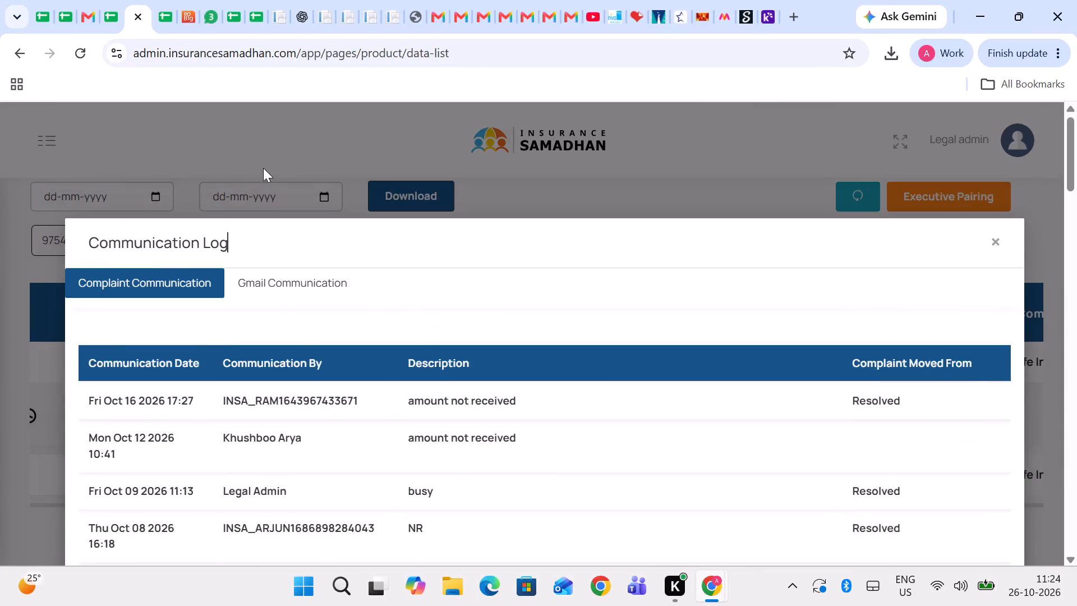
Copy the phone number from row 68 of the resolved sheet and call that customer again in Smartflo, redialling if needed.
click(116, 0)
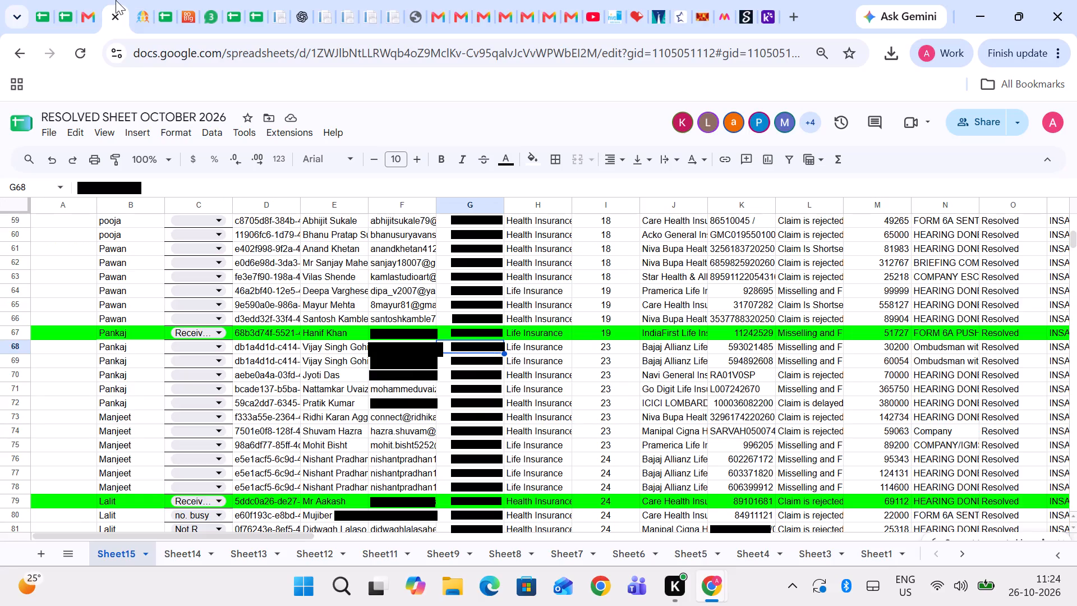
key(Left)
key(Left)
key(Right)
key(Right)
key(ctrl+c)
click(188, 0)
double_click(472, 203)
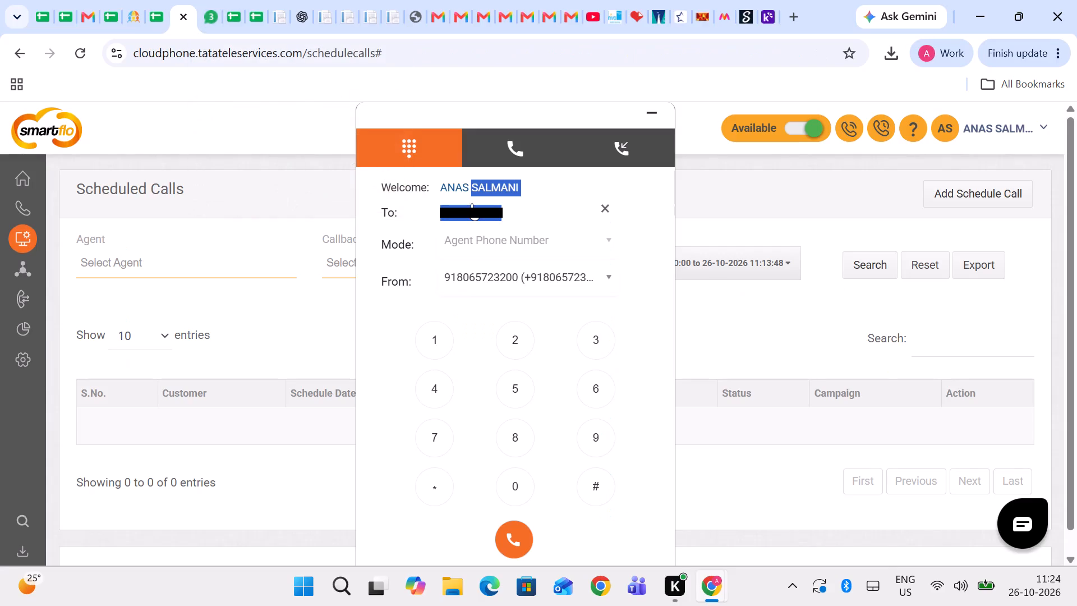
double_click(470, 206)
key(ctrl+v)
click(527, 540)
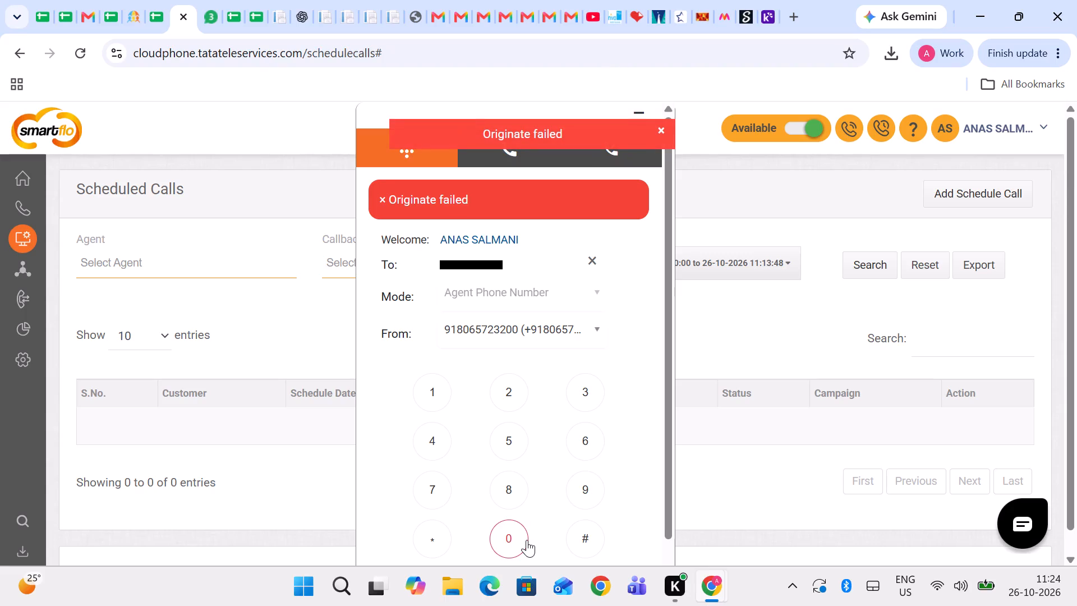
scroll(540, 439, down, 1)
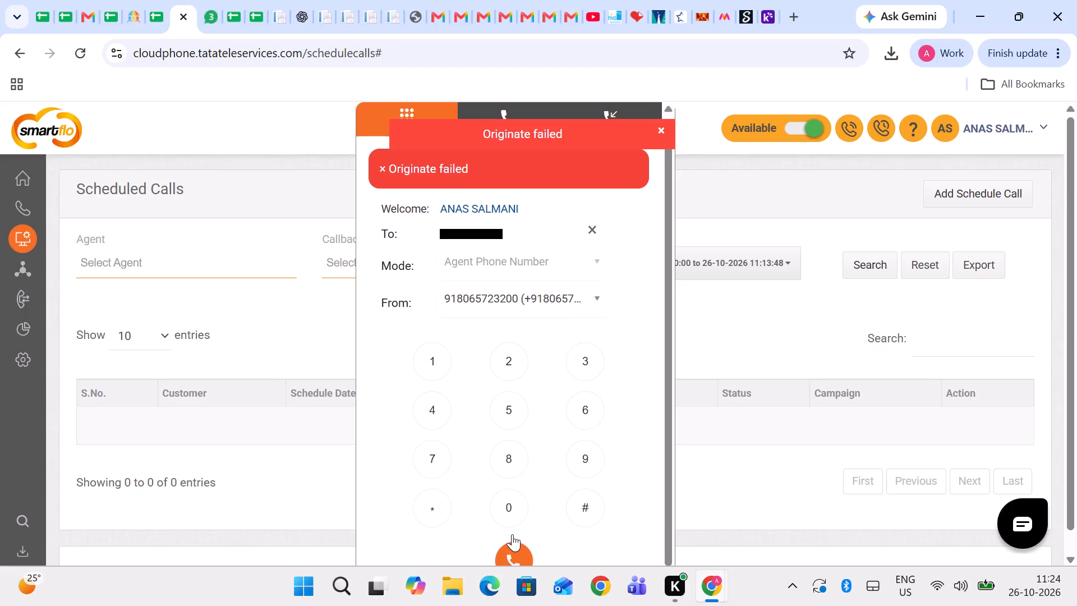
click(509, 548)
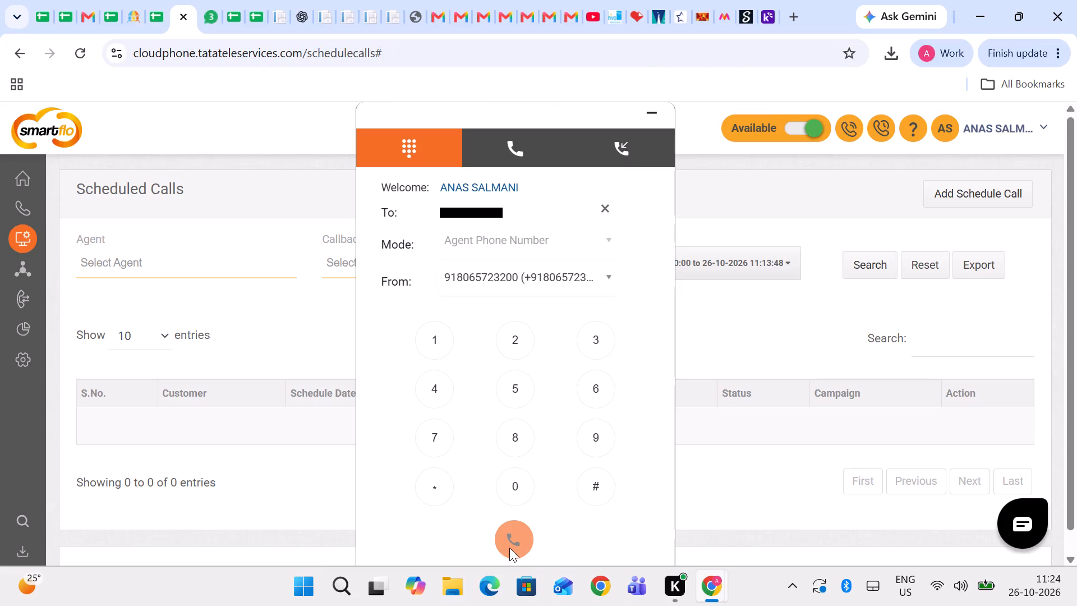
Switch to the admin portal's complaint list and search for the called customer's phone number.
click(130, 0)
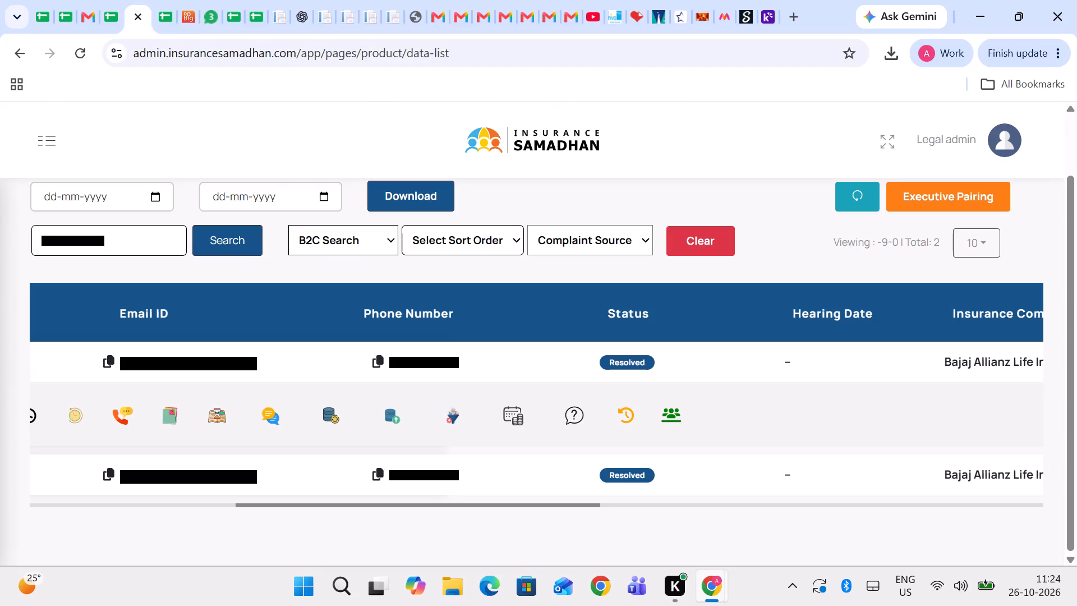
drag(119, 250, 24, 269)
key(ctrl+v)
key(ctrl+Return)
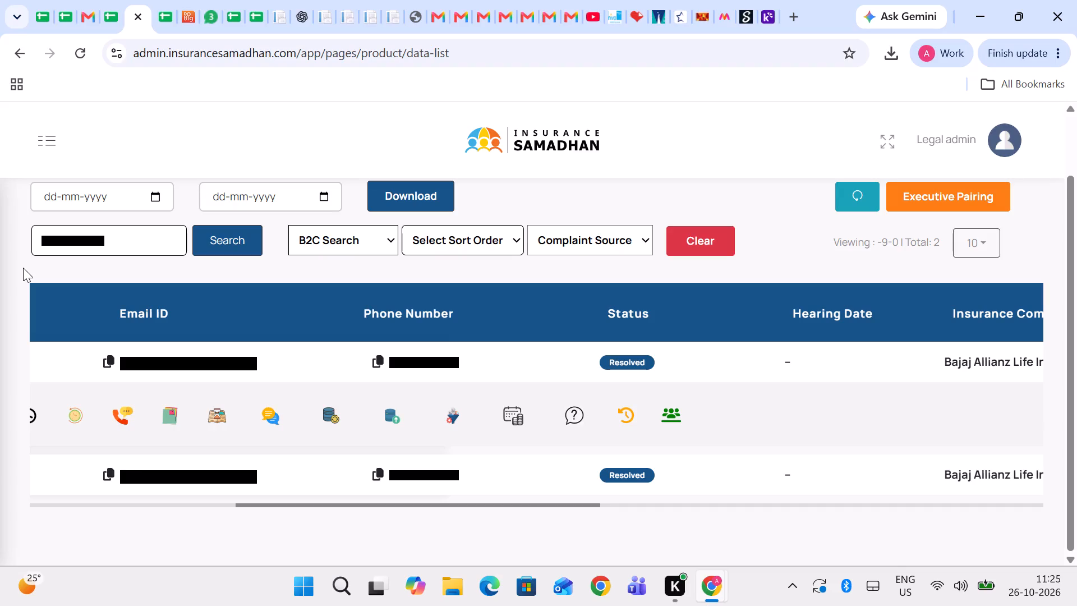
Add and save the comment "busy" in the communication log of the first Bajaj Allianz Life complaint, leaving the log when done.
scroll(249, 355, right, 4)
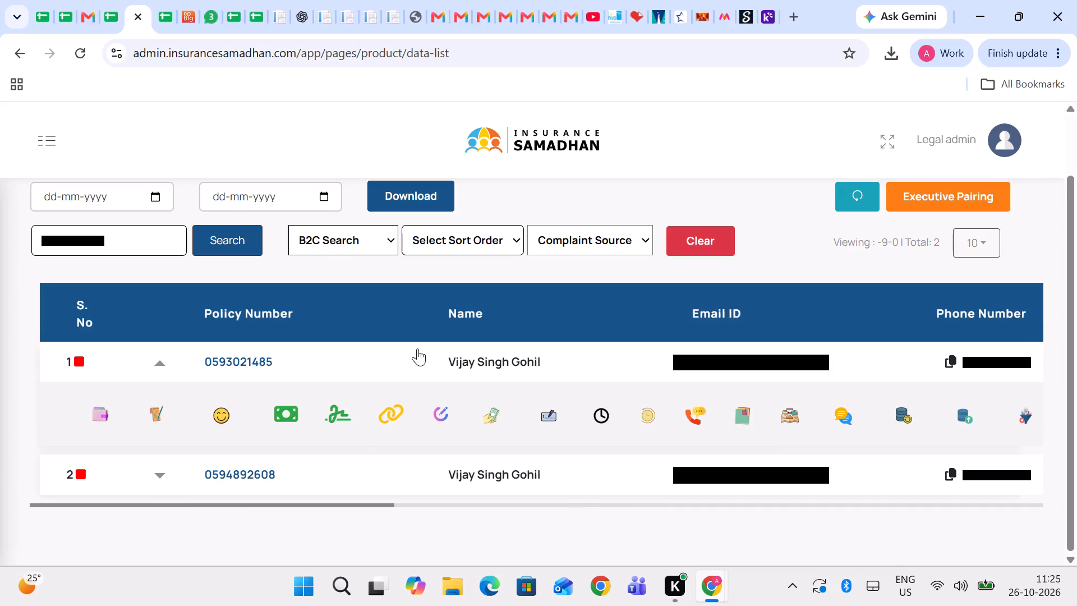
scroll(590, 375, left, 1)
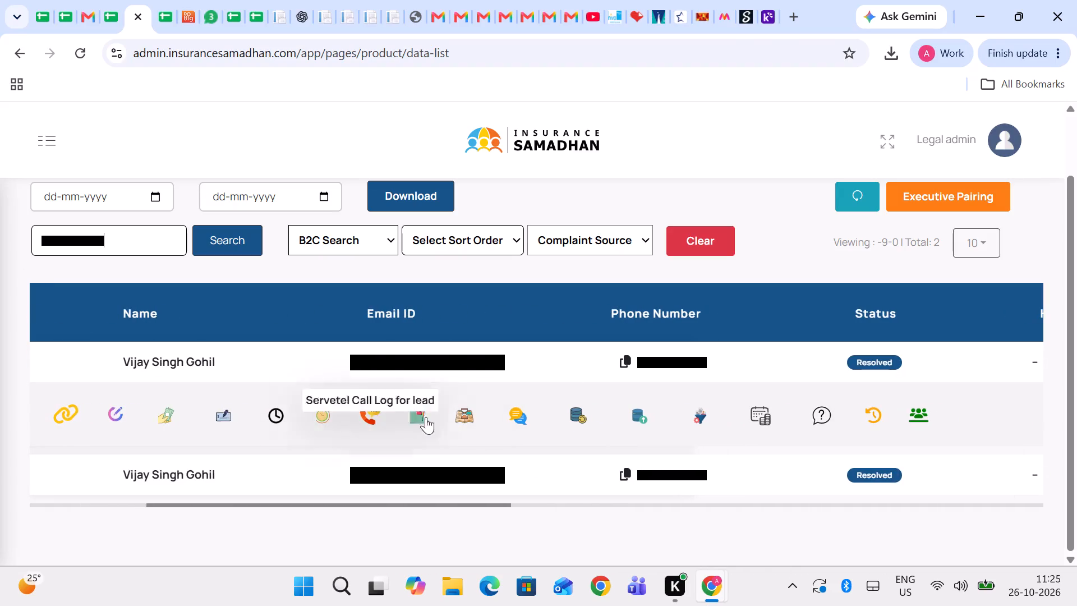
click(511, 411)
scroll(449, 406, down, 4)
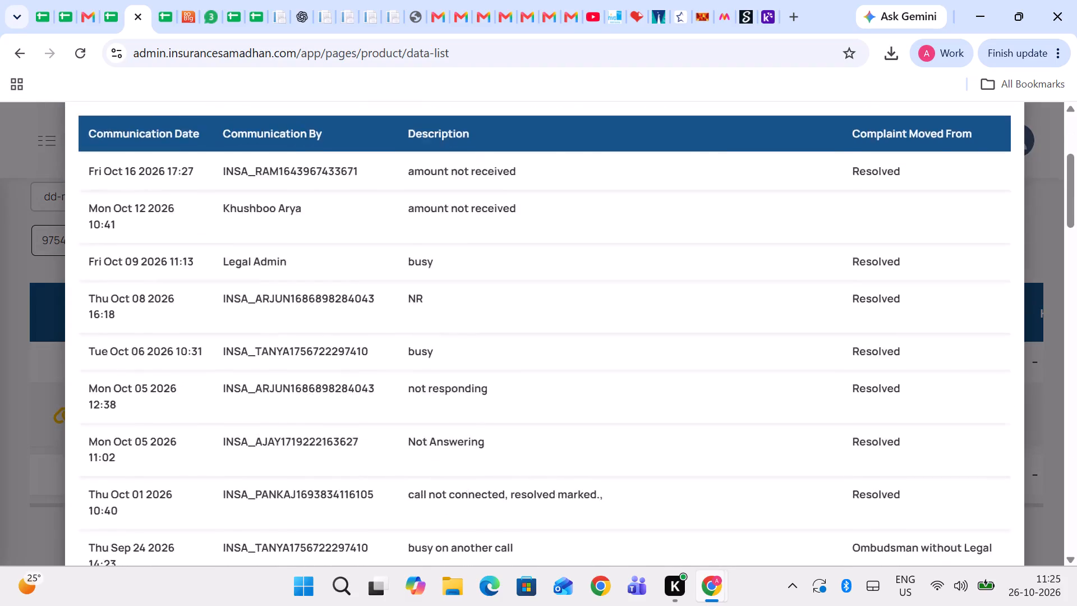
click(604, 544)
click(608, 524)
click(459, 454)
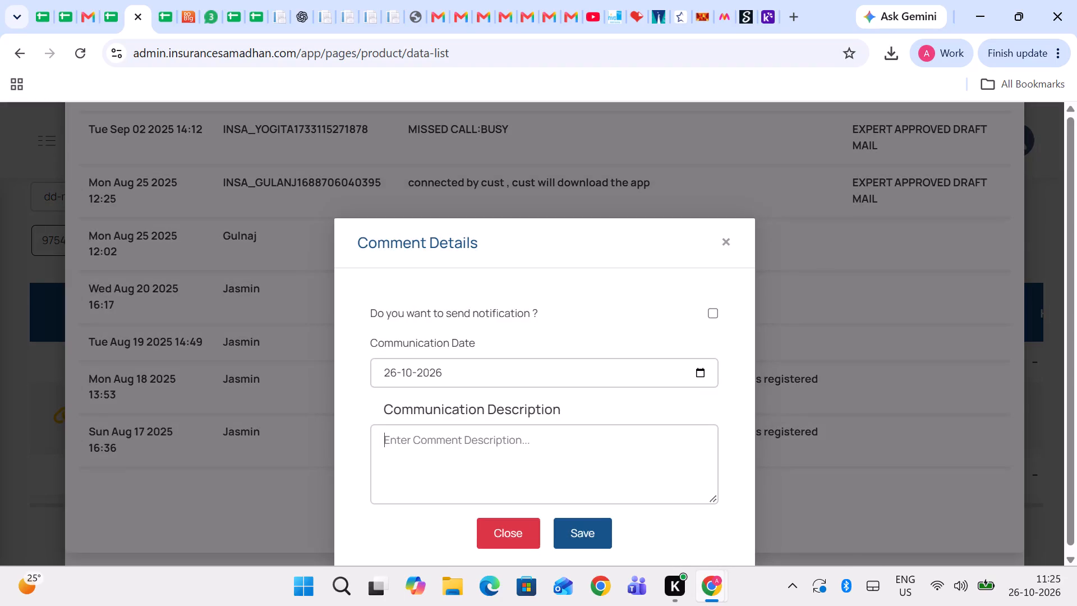
text(usy)
key(space)
key(BackSpace)
key(BackSpace)
key(BackSpace)
key(BackSpace)
key(BackSpace)
key(BackSpace)
key(BackSpace)
key(BackSpace)
key(BackSpace)
key(BackSpace)
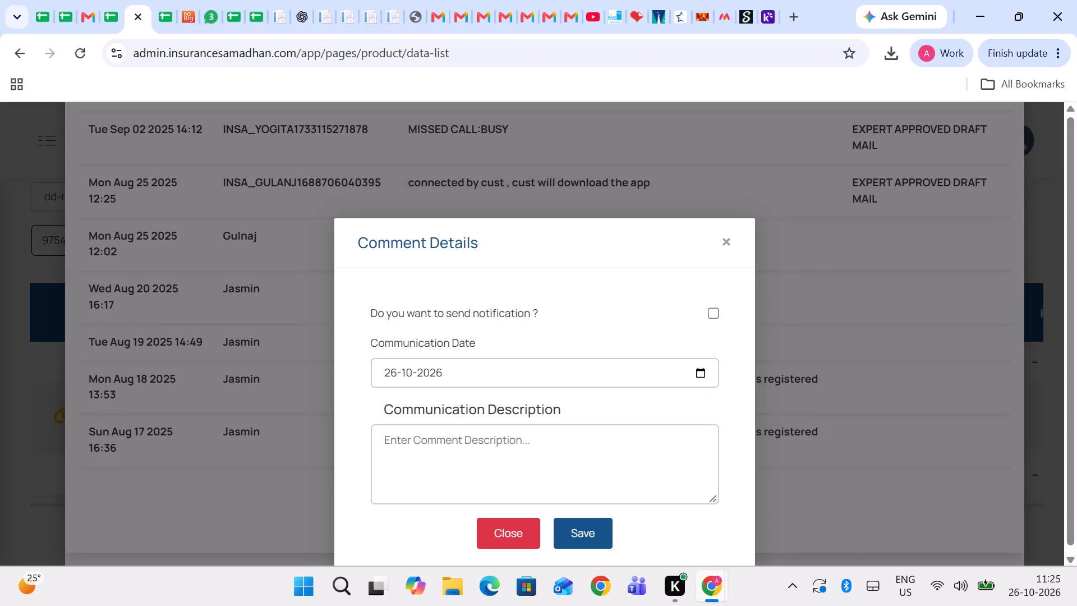
key(b)
text(usy)
key(space)
click(581, 526)
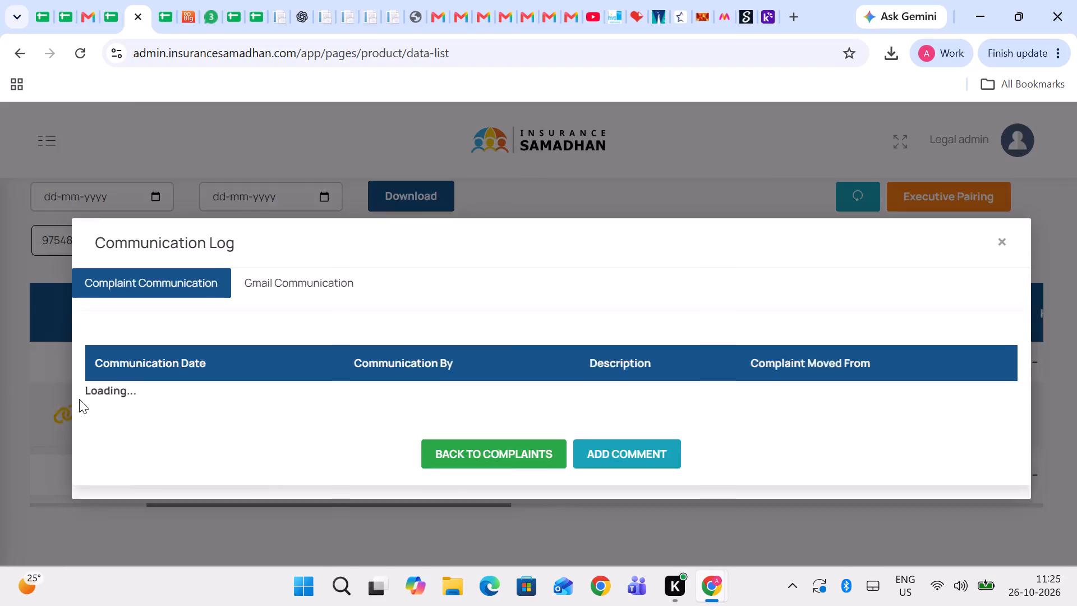
click(0, 398)
Switch to the resolved sheet and set the call status in row 68 to "no. busy".
click(125, 0)
click(120, 0)
key(Left)
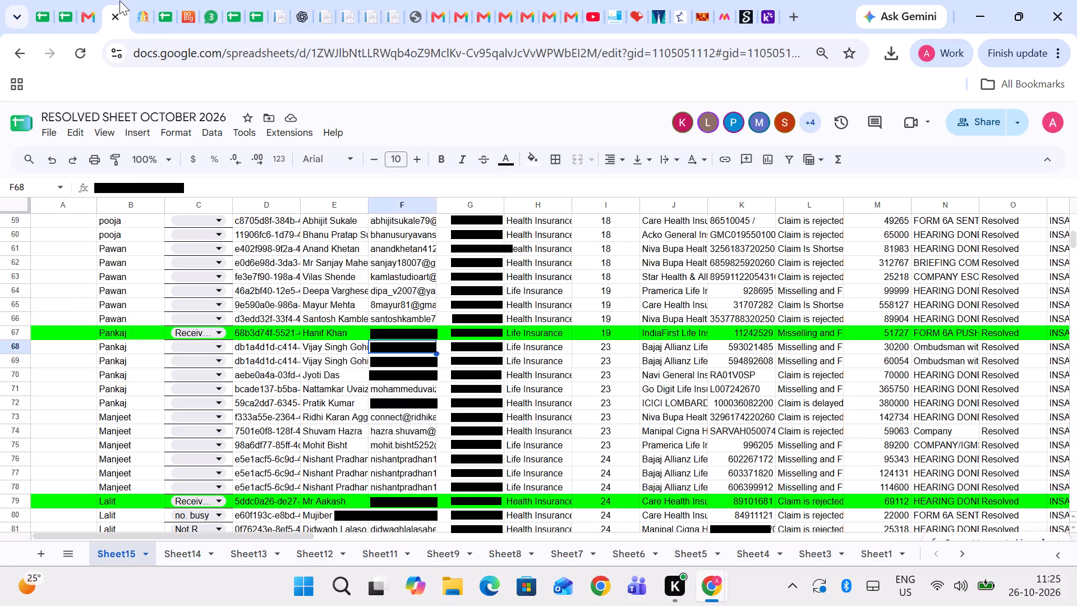
key(Left)
key(Left)
key(Left)
key(Return)
key(Up)
key(Up)
key(Up)
key(Up)
key(Return)
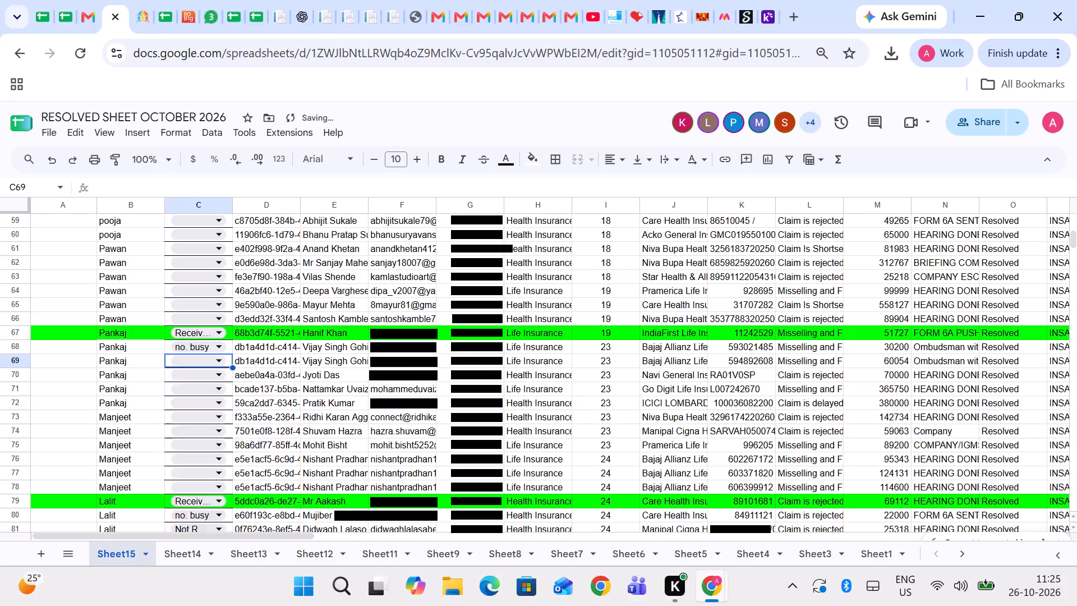
Set the call status of the same customer's second complaint, in row 69, to "no. busy".
key(Return)
key(Up)
key(Up)
key(Up)
key(Up)
key(Return)
Copy the phone number from row 70 of the sheet and call that customer in Smartflo, redialling if needed.
key(Right)
key(Right)
key(Right)
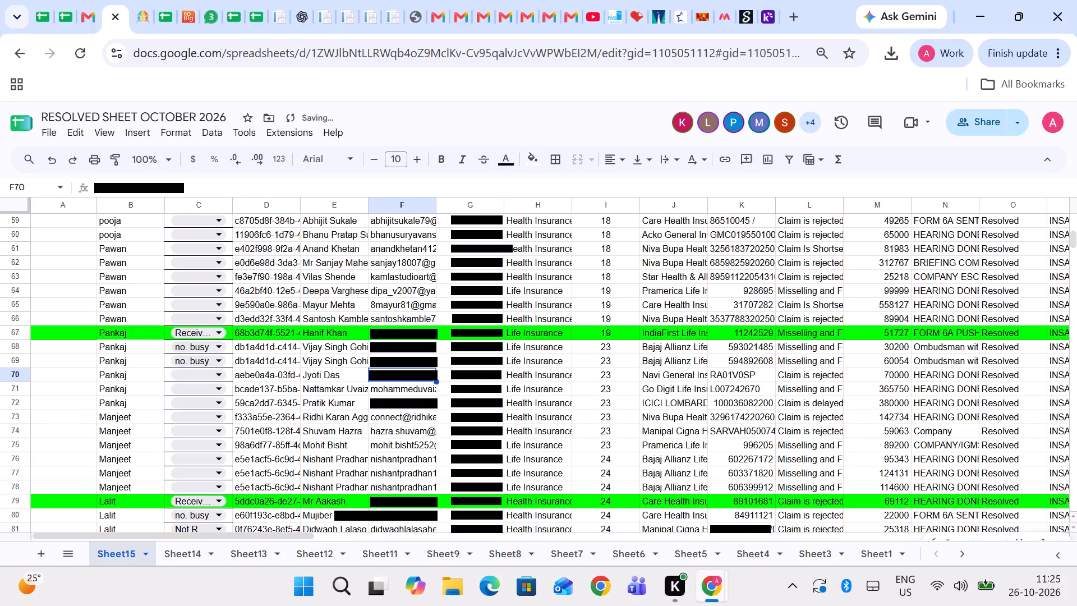
key(Right)
key(ctrl+c)
click(188, 0)
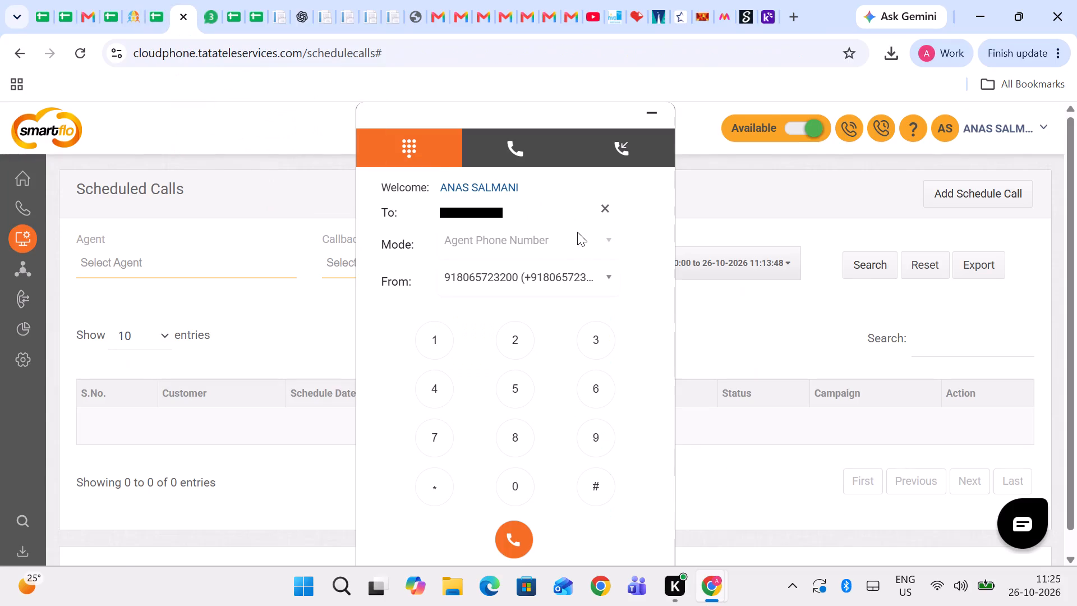
double_click(480, 218)
key(ctrl+v)
click(510, 532)
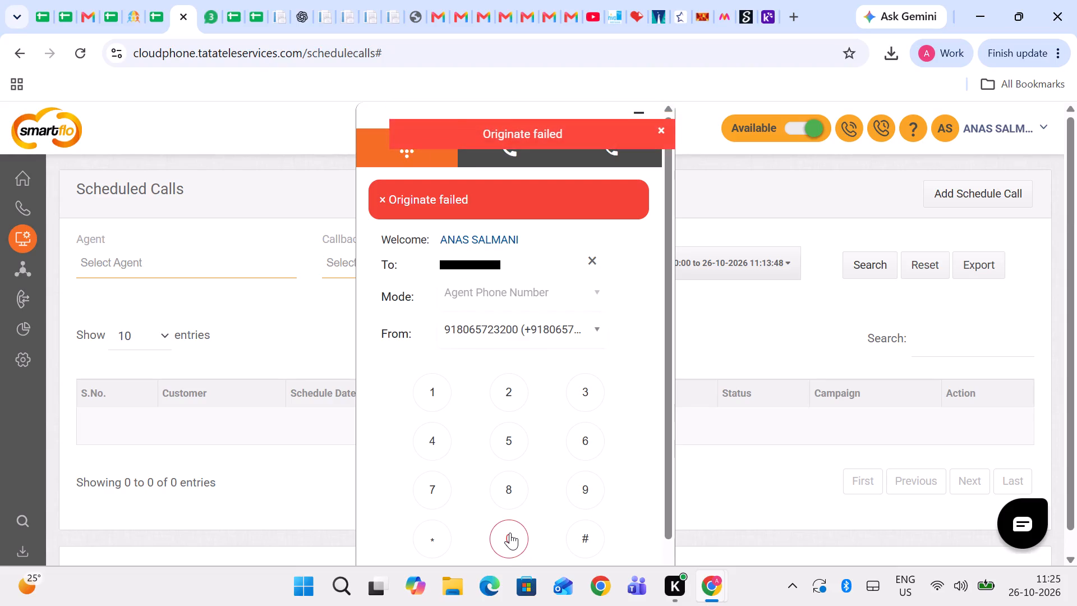
scroll(510, 532, down, 3)
click(519, 548)
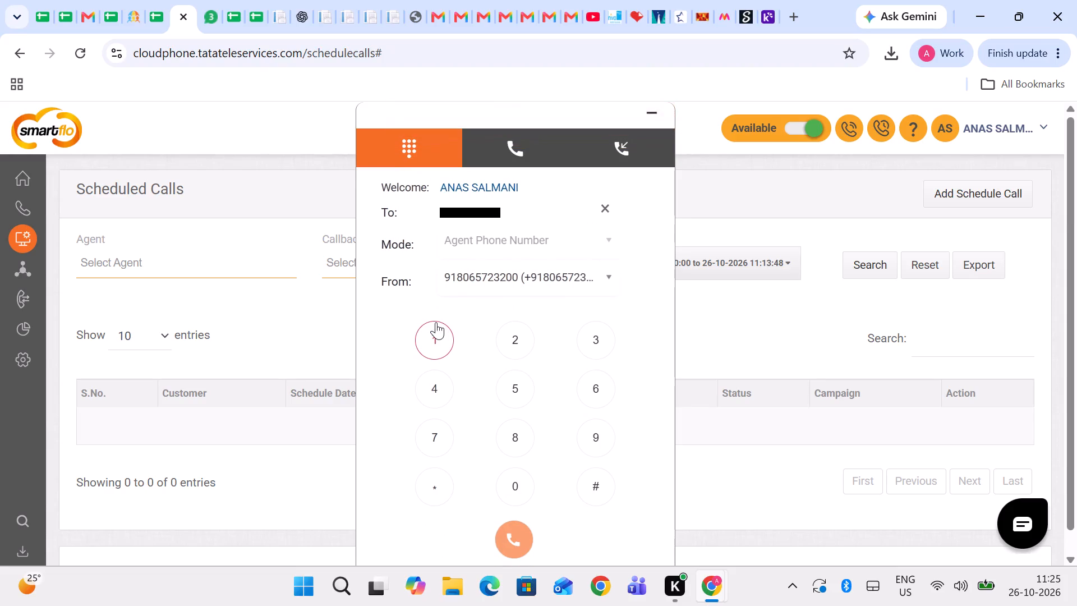
Switch to the admin portal's complaint list and search for the phone number of the customer in row 70.
click(125, 0)
drag(148, 245, 57, 255)
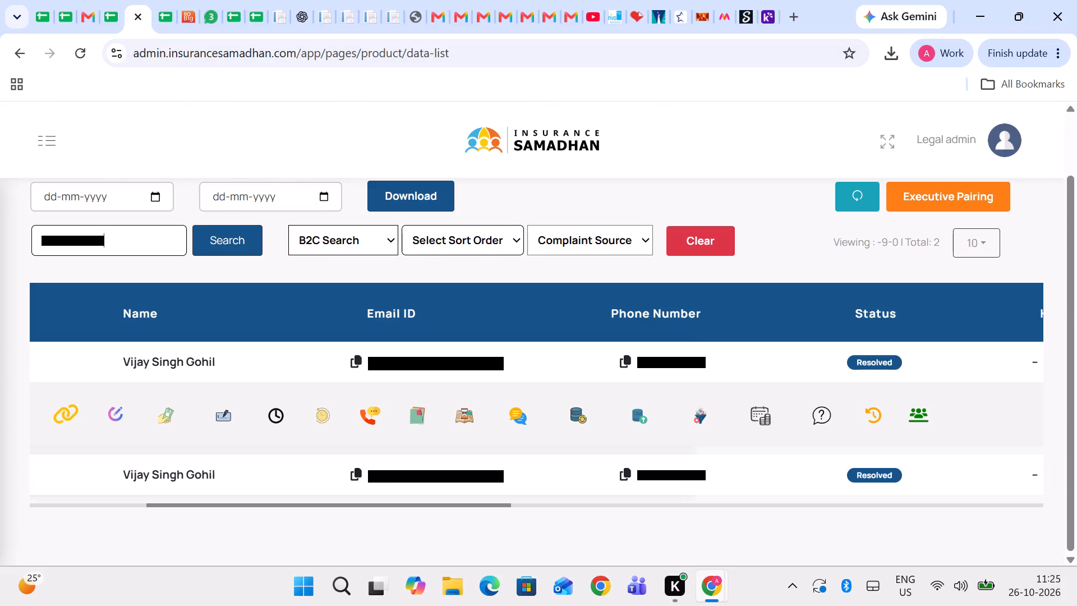
drag(57, 255, 21, 270)
key(ctrl+v)
key(ctrl+Return)
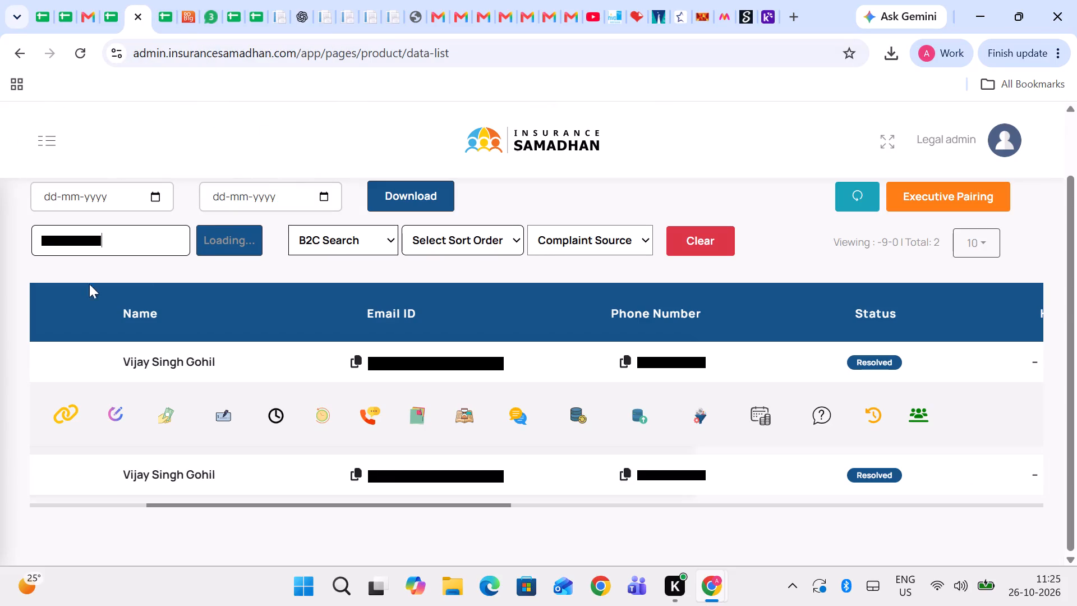
scroll(163, 305, down, 1)
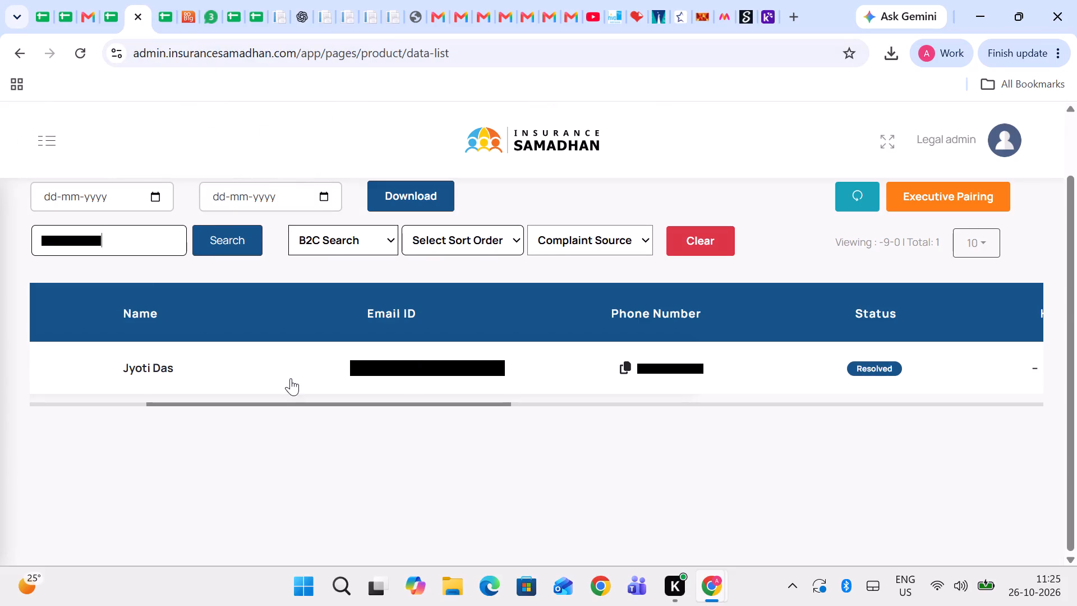
Open the found complaint's communication log and save a new comment with the description "not answering".
click(291, 378)
click(504, 423)
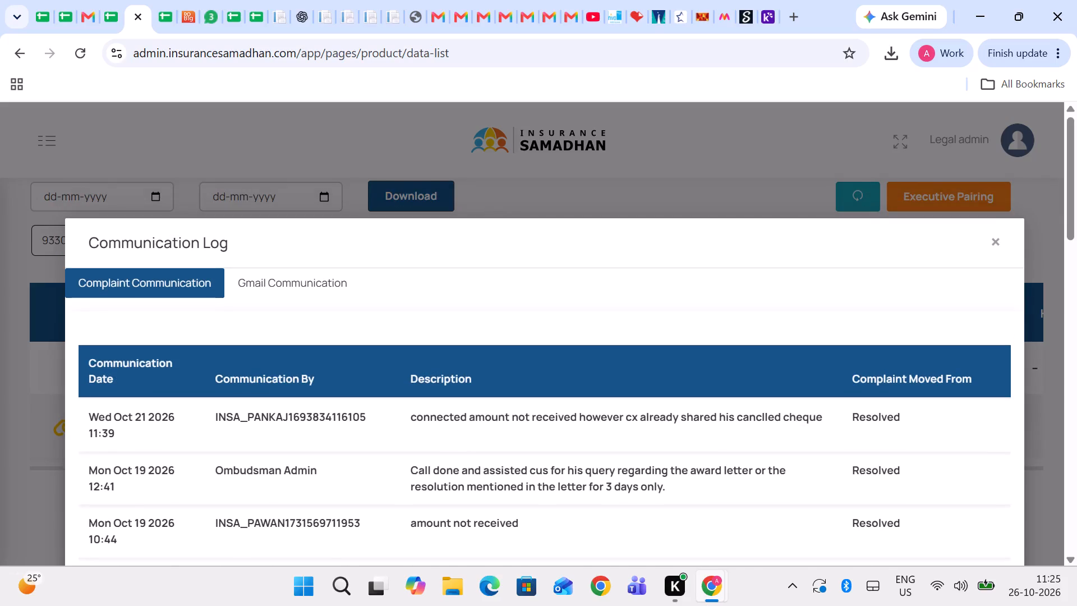
scroll(438, 475, down, 2)
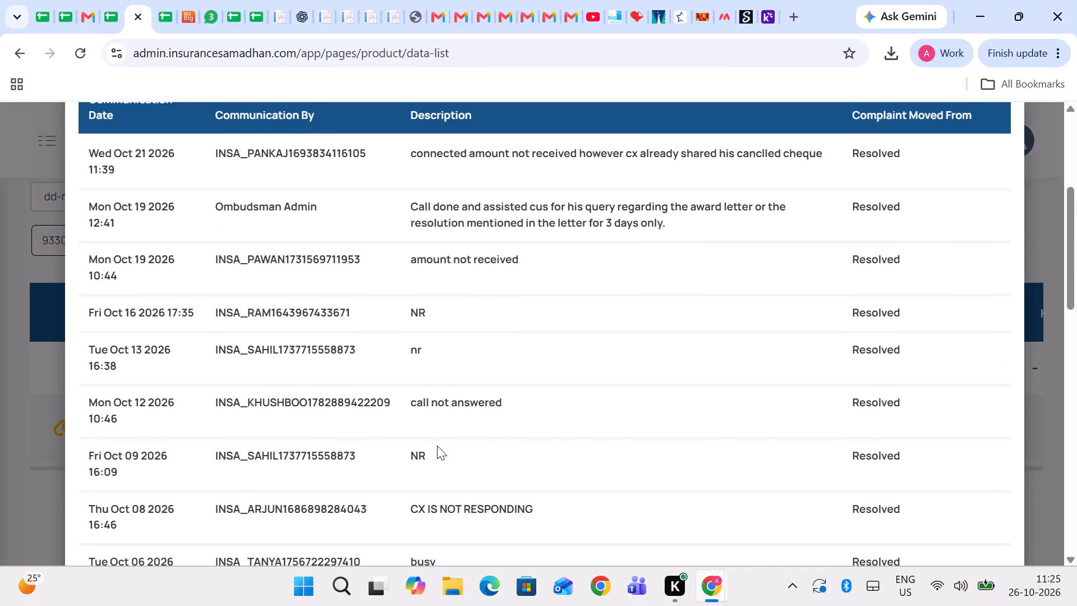
scroll(437, 446, down, 5)
click(655, 515)
click(503, 455)
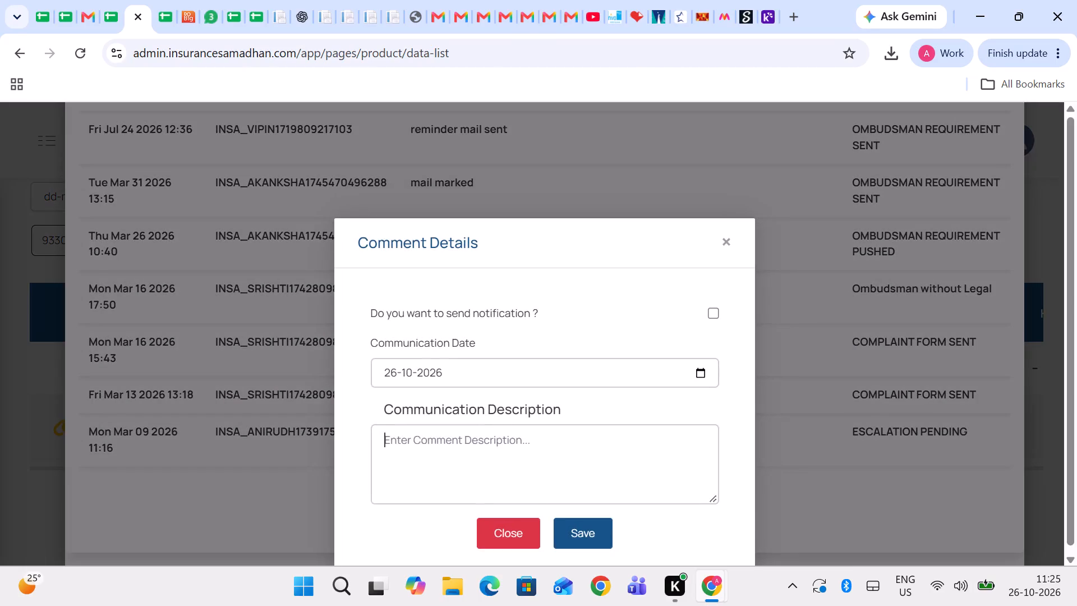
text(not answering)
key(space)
click(594, 544)
click(0, 388)
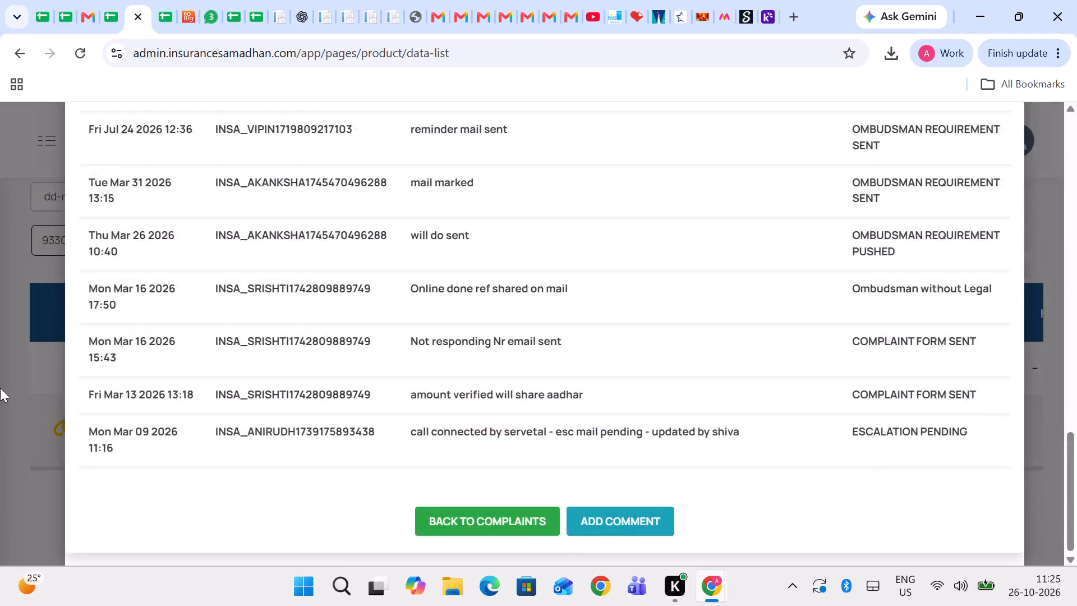
Switch to the resolved sheet and set the call status in row 70 to "Not Answering".
click(101, 0)
key(Left)
key(Left)
key(Left)
key(Left)
key(Return)
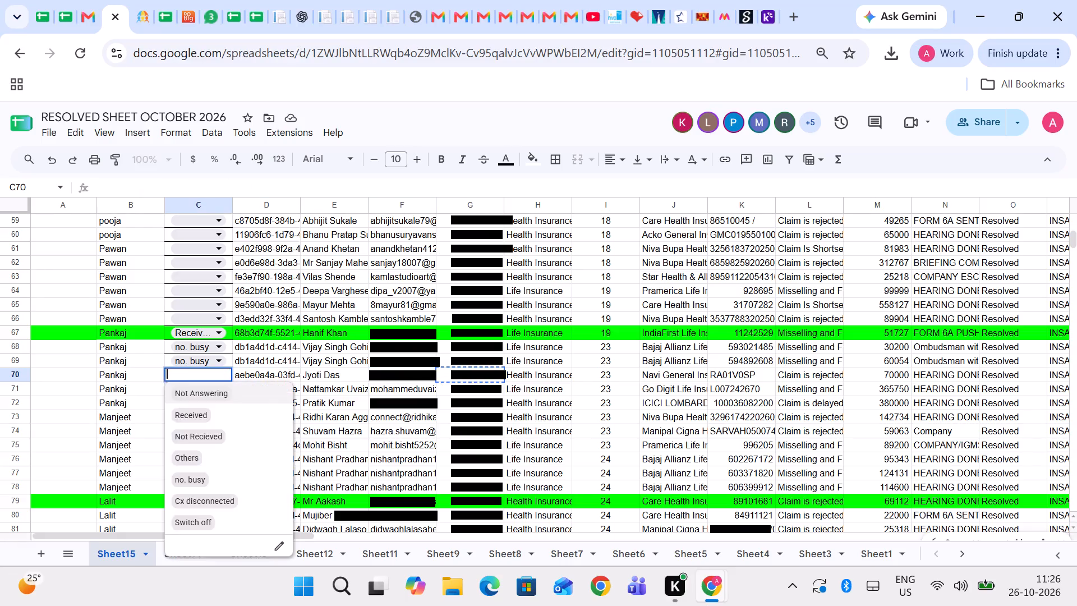
key(Return)
key(Right)
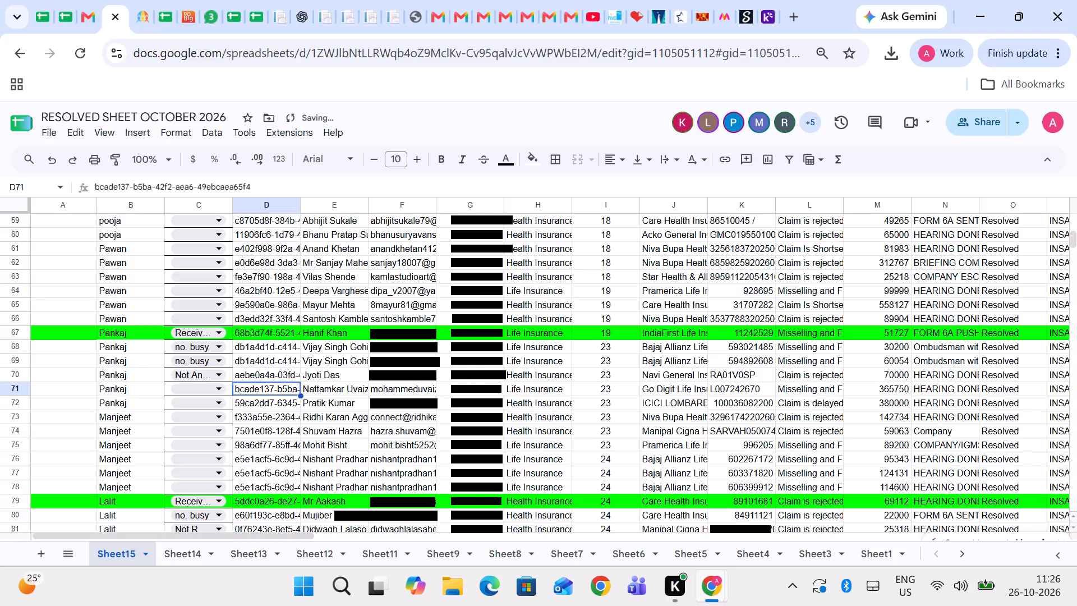
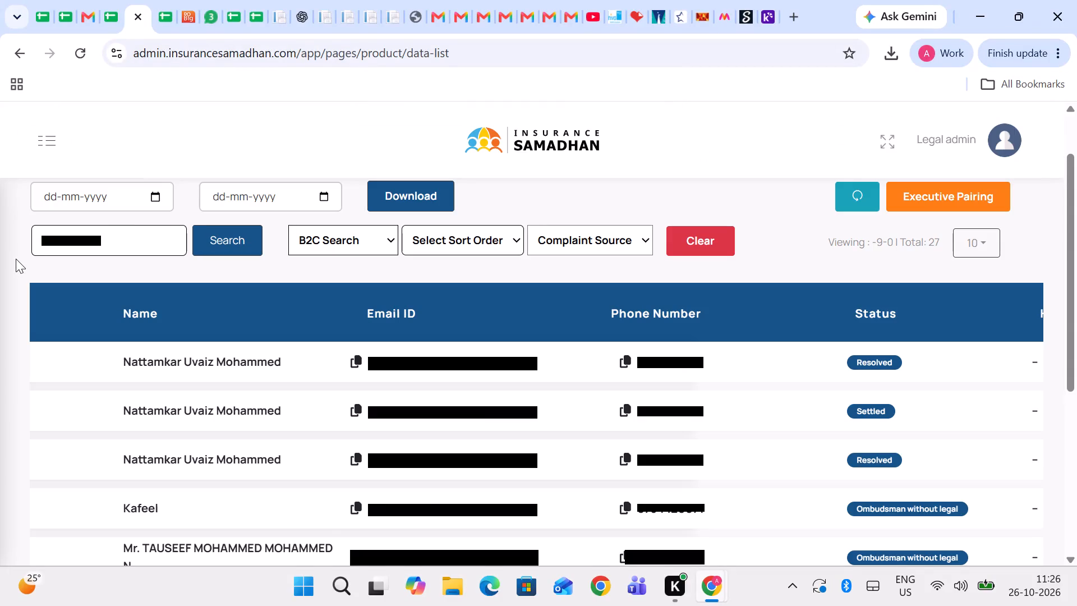
Open the communication log of the first complaint listed for the customer in row 70 to check its latest entries.
scroll(335, 296, down, 1)
scroll(447, 339, up, 1)
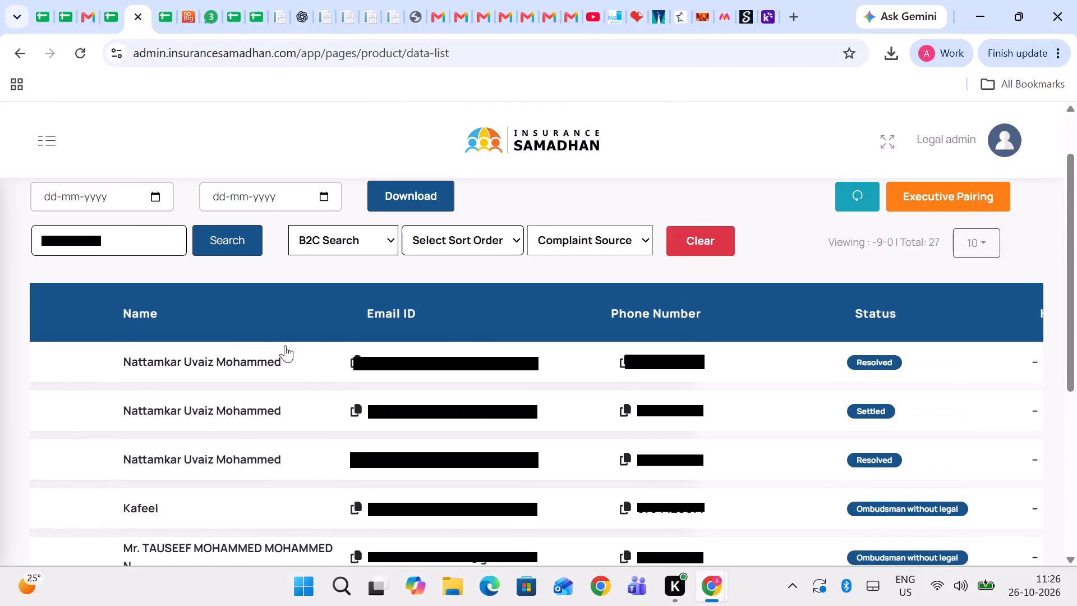
click(243, 343)
click(517, 414)
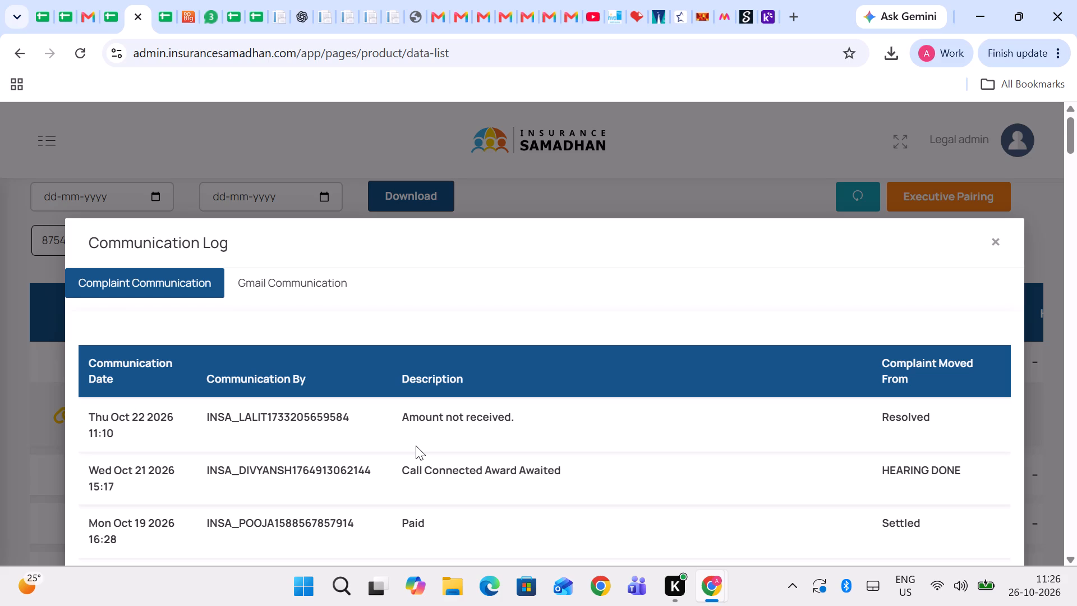
Review the communication log of the customer's first listed Resolved complaint and copy its latest description, "Amount not received.".
scroll(416, 446, down, 1)
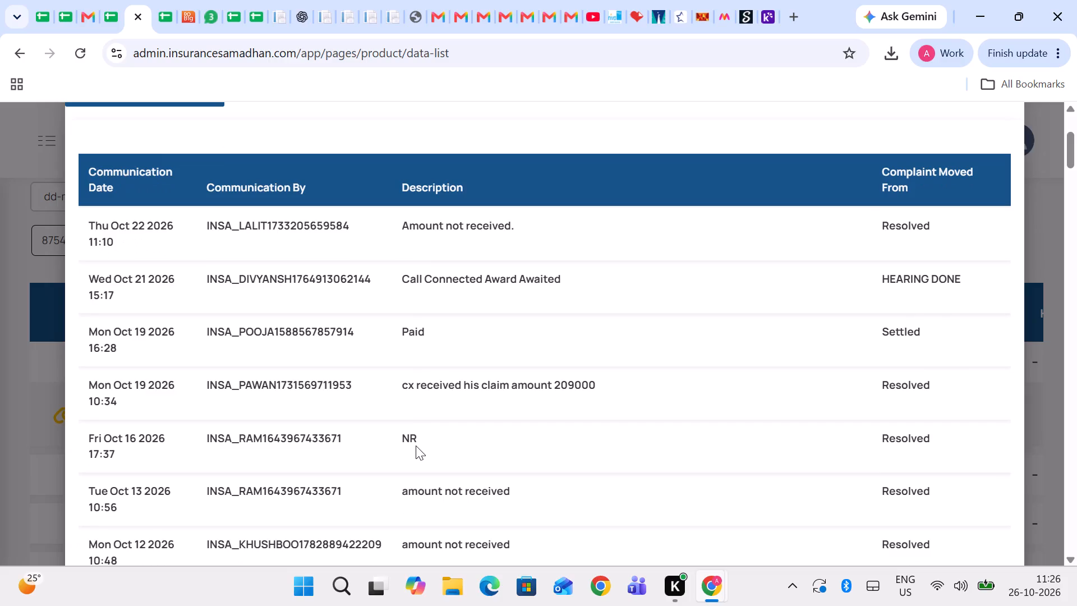
scroll(362, 392, up, 3)
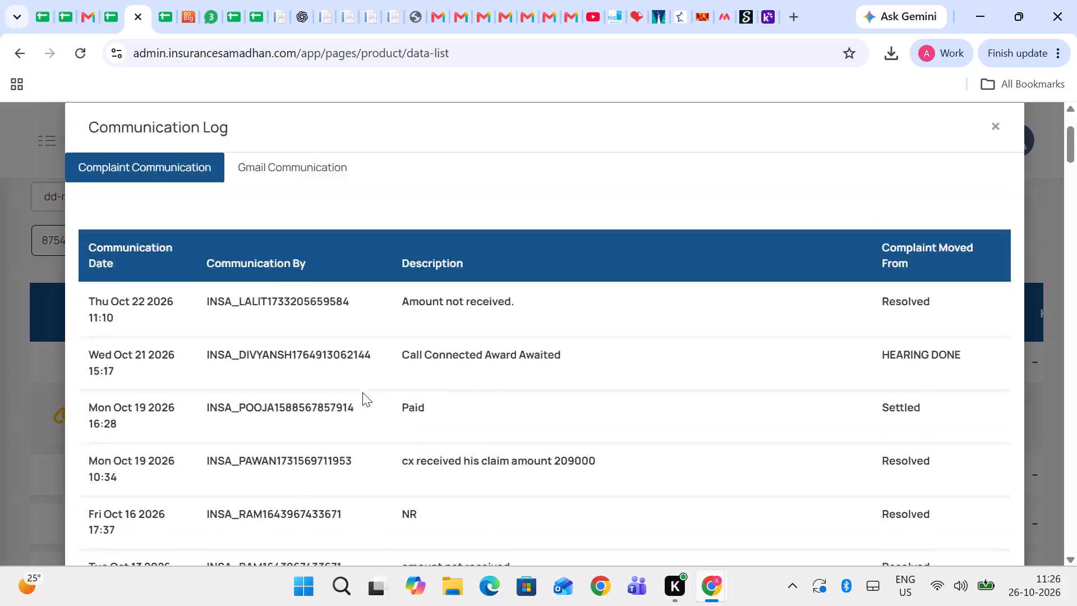
scroll(362, 392, up, 1)
click(343, 177)
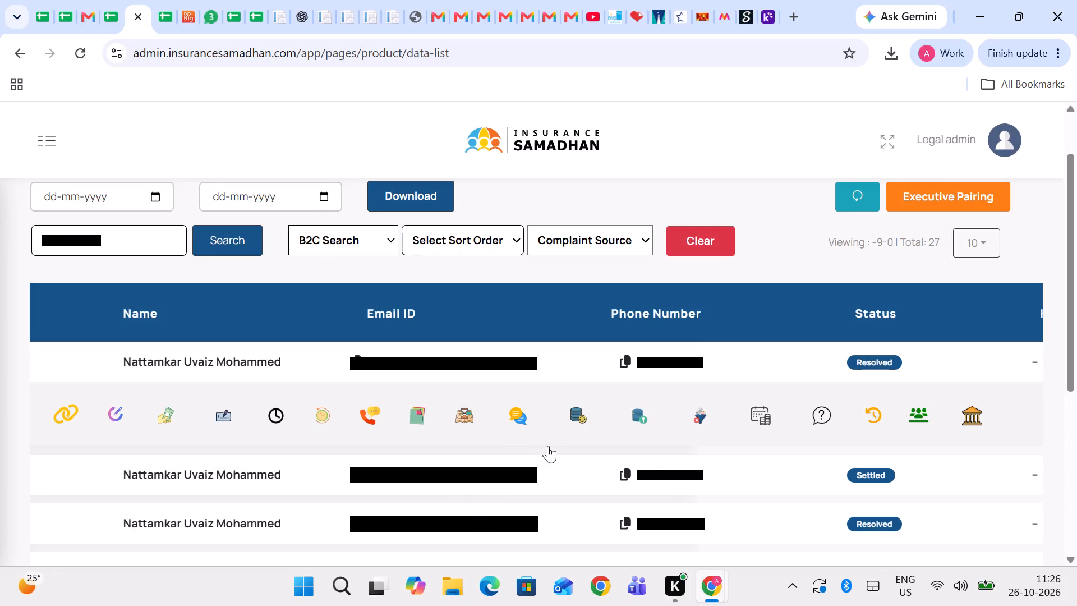
click(527, 420)
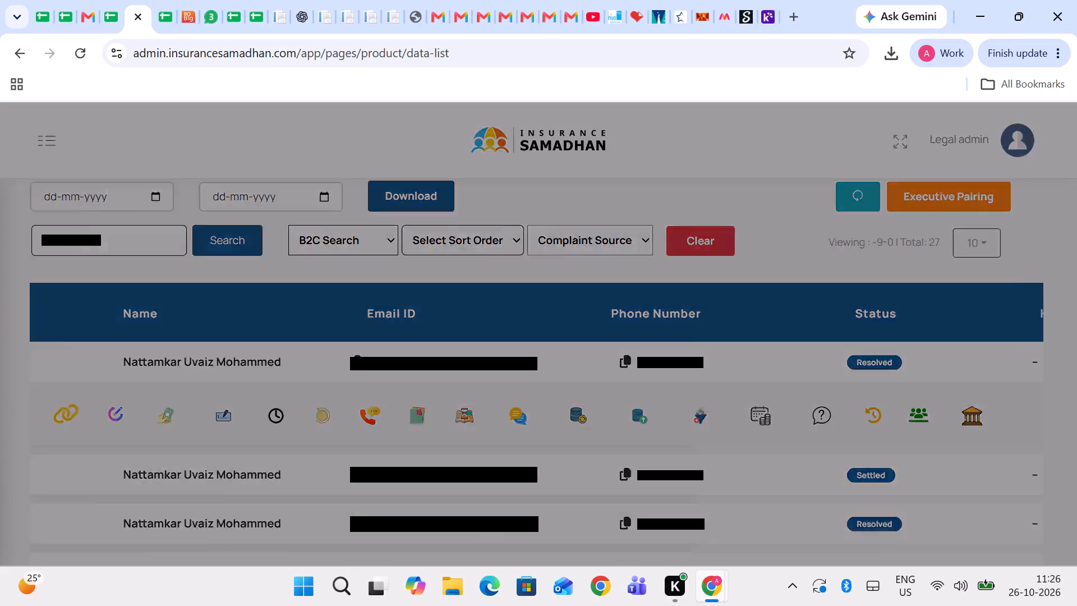
drag(392, 417, 518, 406)
key(ctrl+c)
key(ctrl+c)
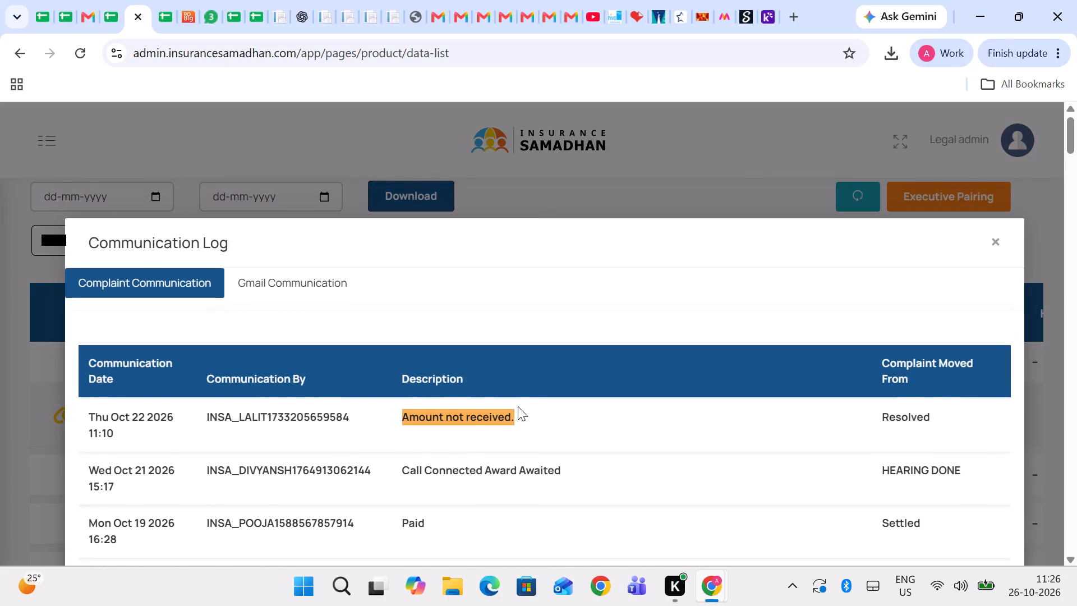
key(ctrl+c)
Add and save a new comment with the description "Amount not received." on this complaint, and close the communication log.
scroll(518, 406, down, 8)
scroll(611, 532, down, 3)
click(662, 537)
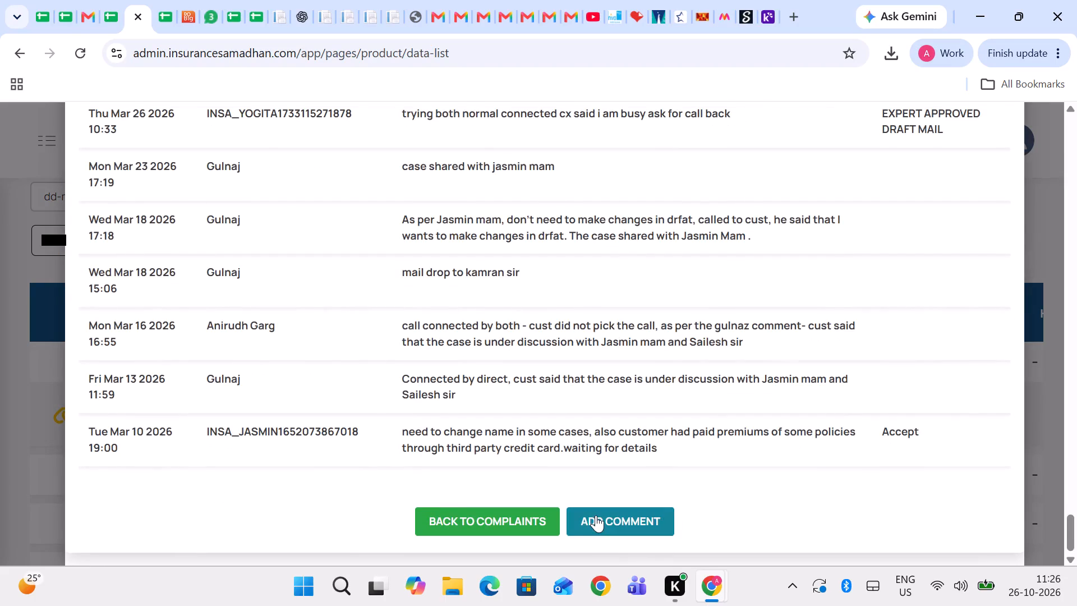
click(596, 515)
ctrl+click(508, 478)
key(ctrl+v)
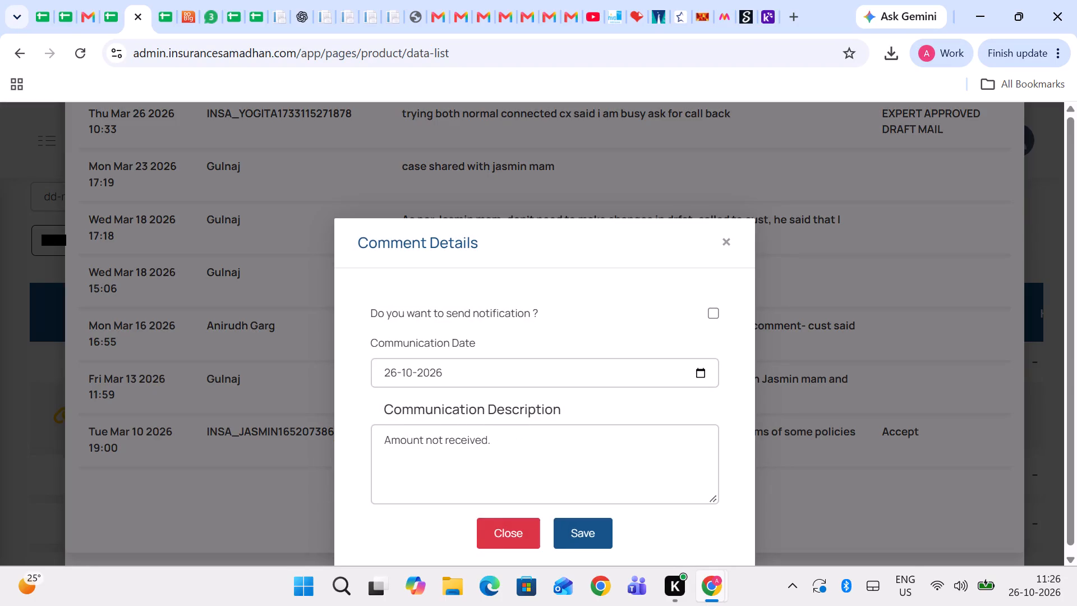
click(590, 534)
scroll(323, 409, up, 6)
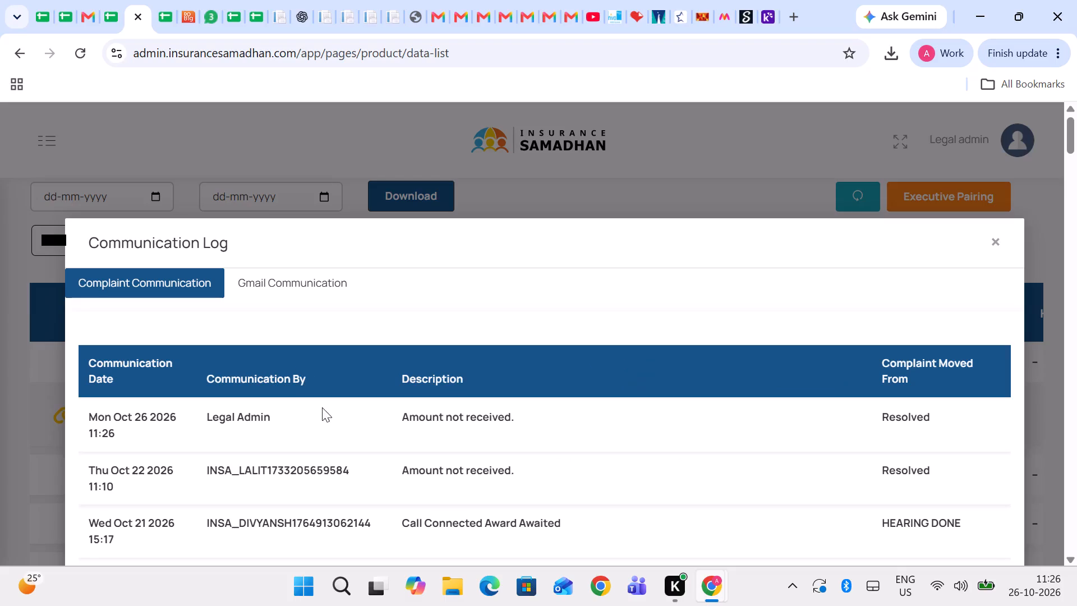
click(252, 228)
click(263, 189)
Switch to the October 2026 resolved sheet and move along row 71 towards its call status cell.
click(111, 0)
key(Left)
key(Left)
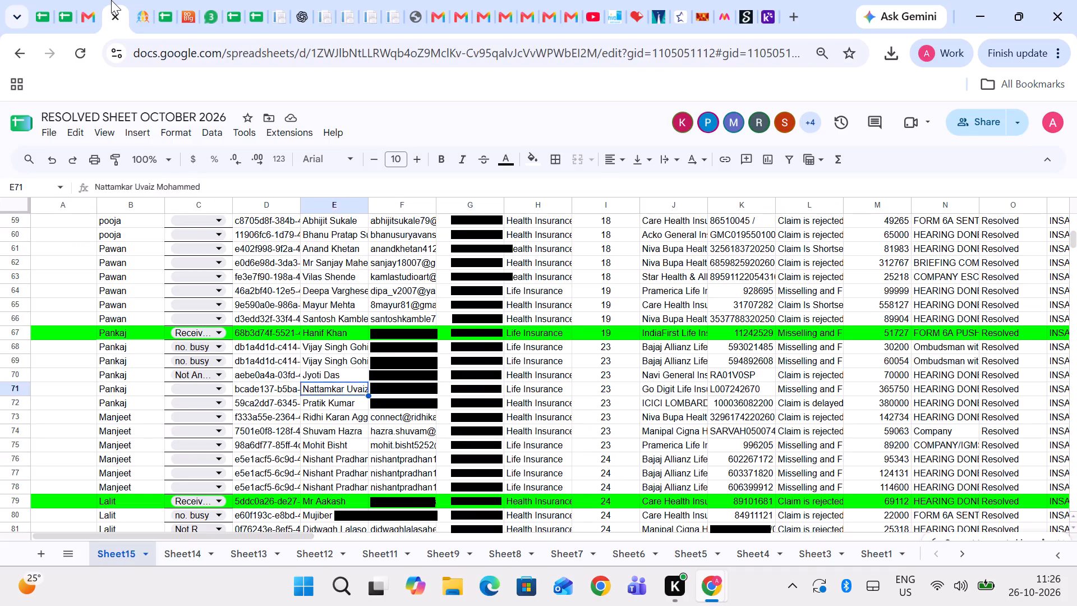
Set the call status of row 71 to "Not Recieved".
key(Left)
key(Left)
key(Return)
key(Down)
key(Down)
key(Return)
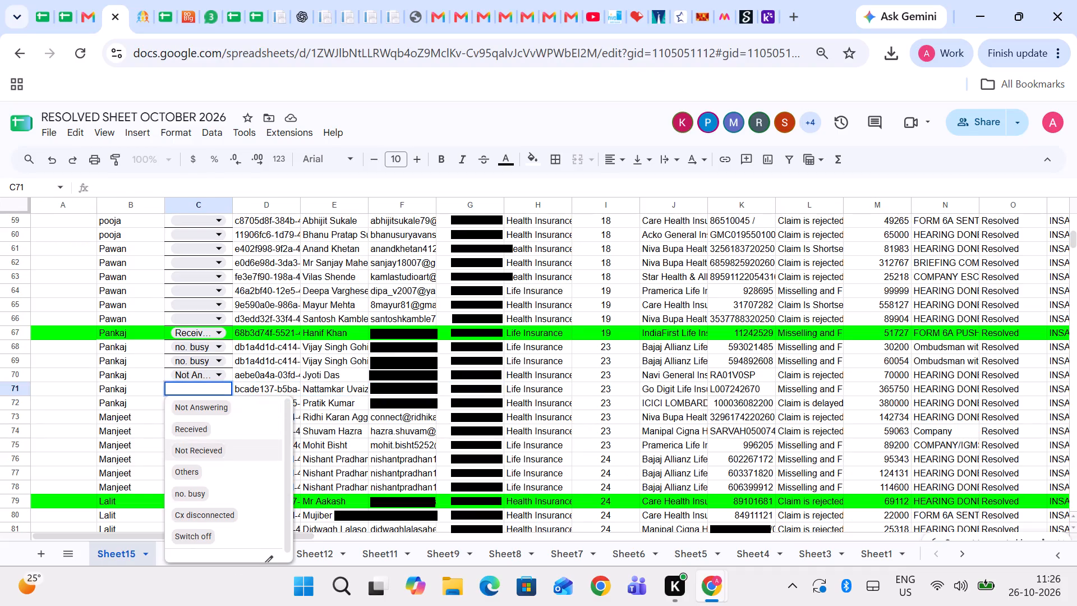
Copy the customer's email address from row 71 and search the sheet for other entries with it.
key(Right)
key(Up)
key(Right)
key(Right)
key(ctrl+c)
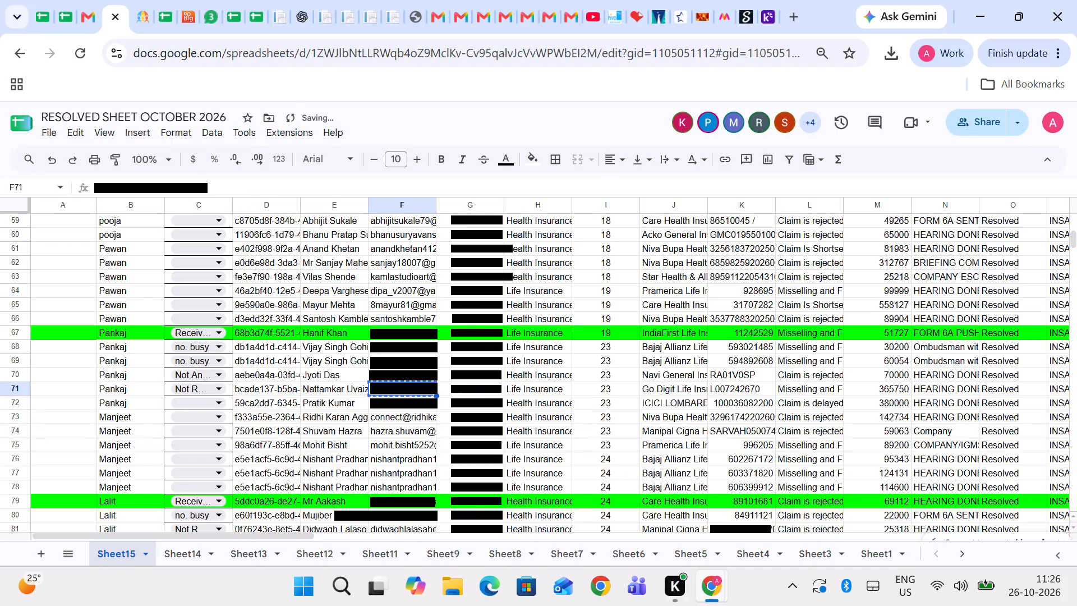
key(ctrl+f)
key(ctrl+v)
key(Return)
key(Return)
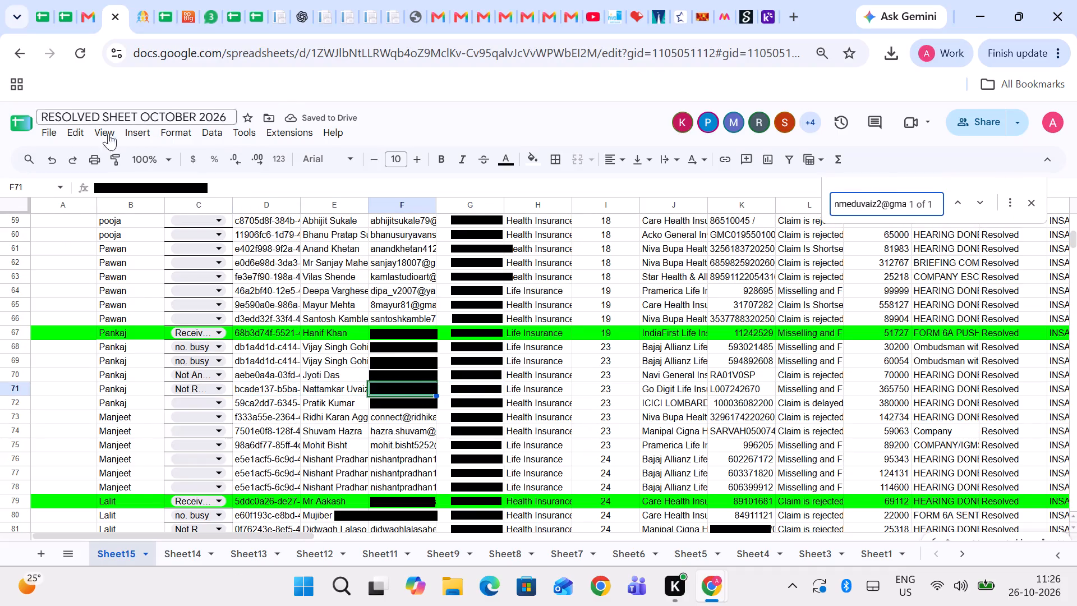
Copy the phone number of the customer in row 72, switch to the Smartflo dialer, and call that number.
click(336, 406)
key(Right)
key(Right)
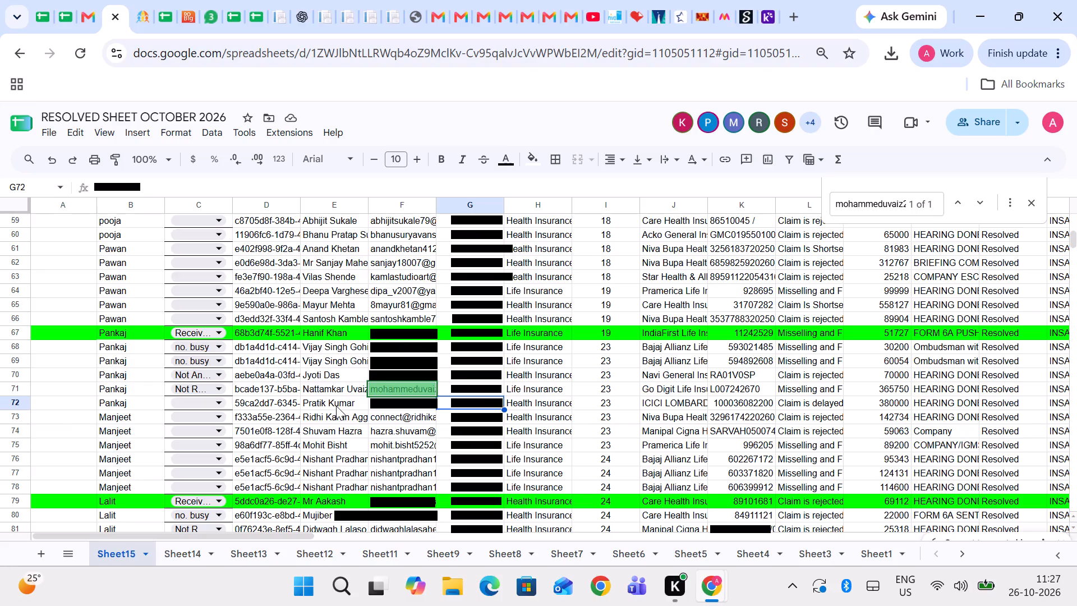
key(ctrl+c)
click(186, 0)
double_click(487, 208)
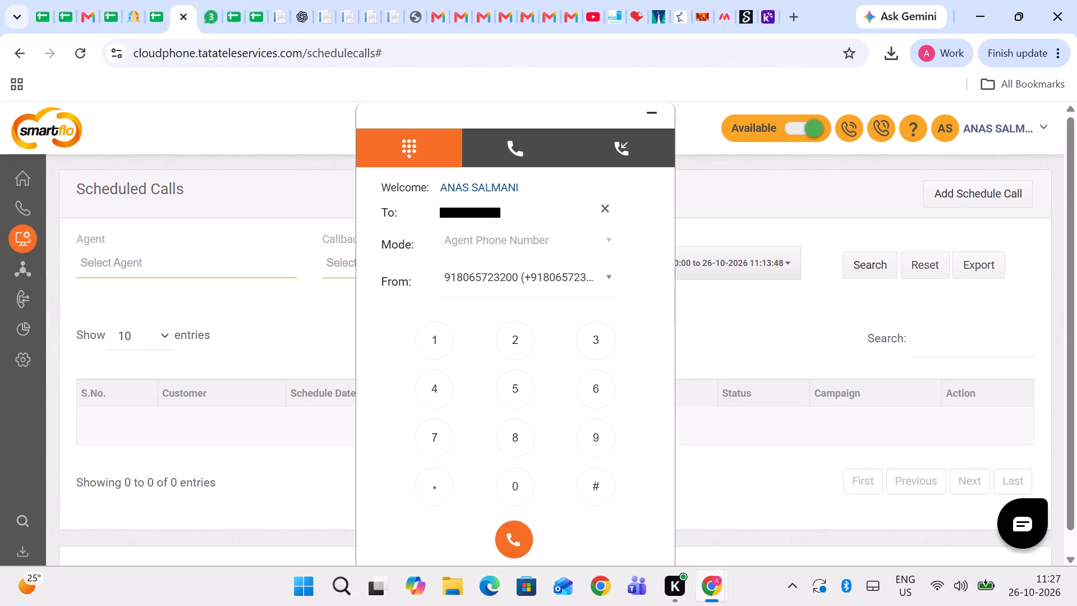
key(ctrl+v)
click(517, 556)
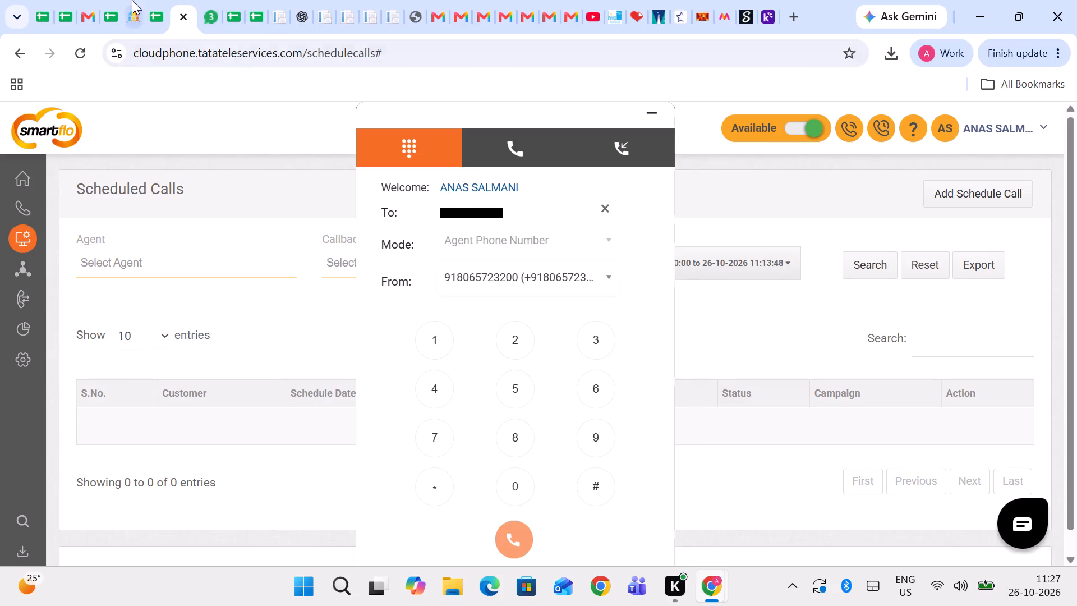
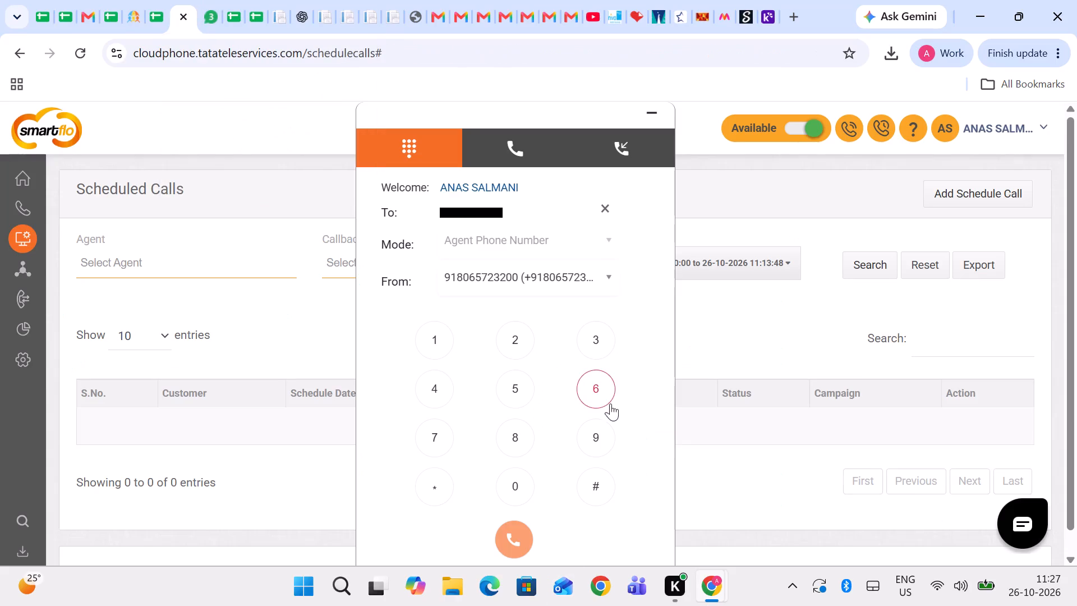
Re-enable the customer's number already entered in the Smartflo dialer and place the call to it.
click(545, 201)
click(524, 208)
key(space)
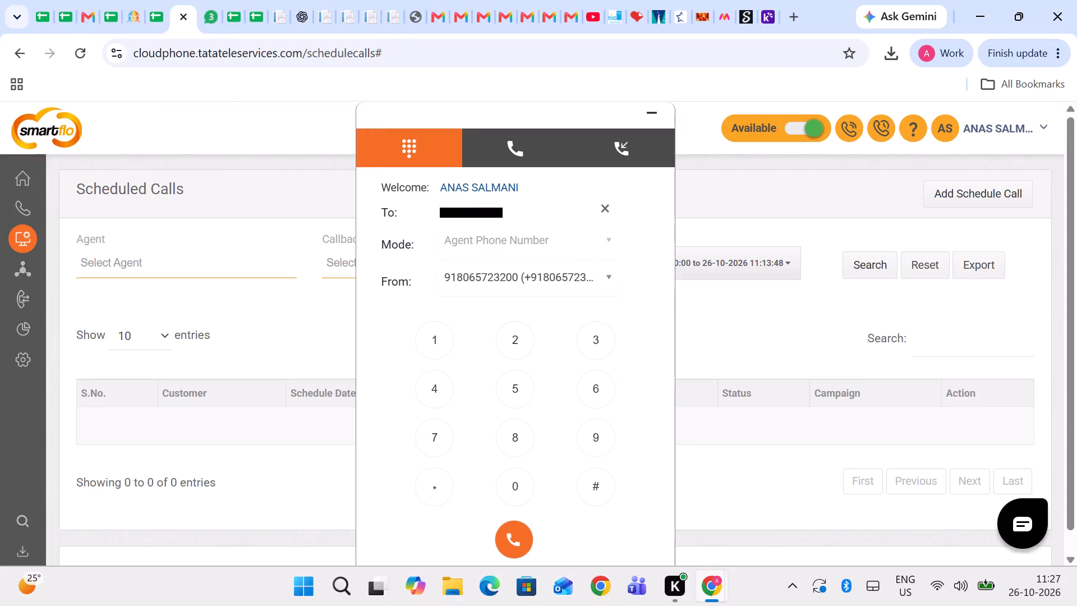
click(508, 538)
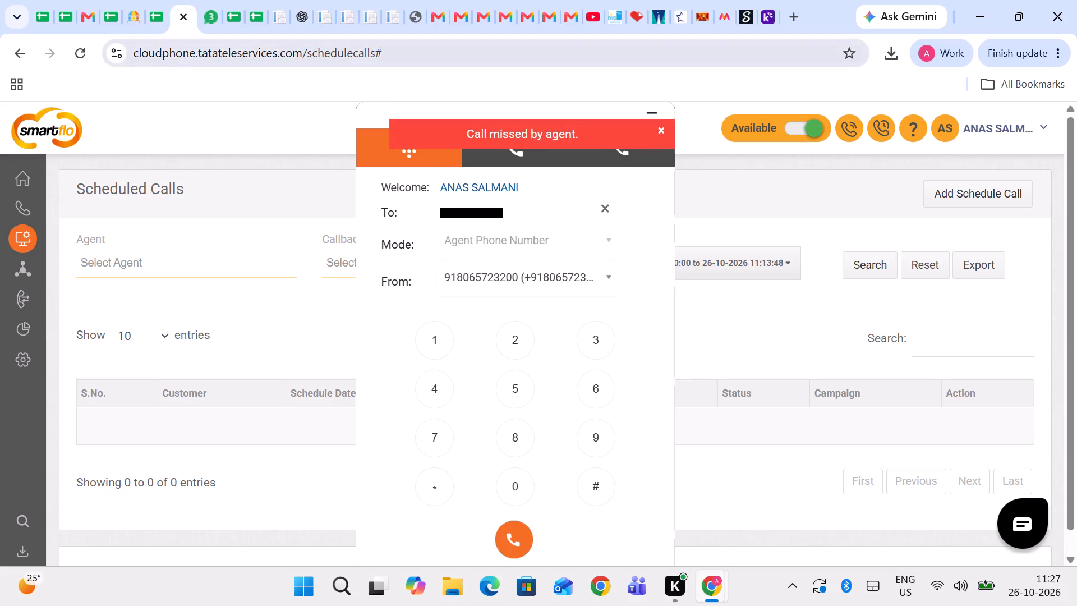
Switch to the complaints portal and start a new comment in the communication log of the listed Resolved complaint.
click(135, 0)
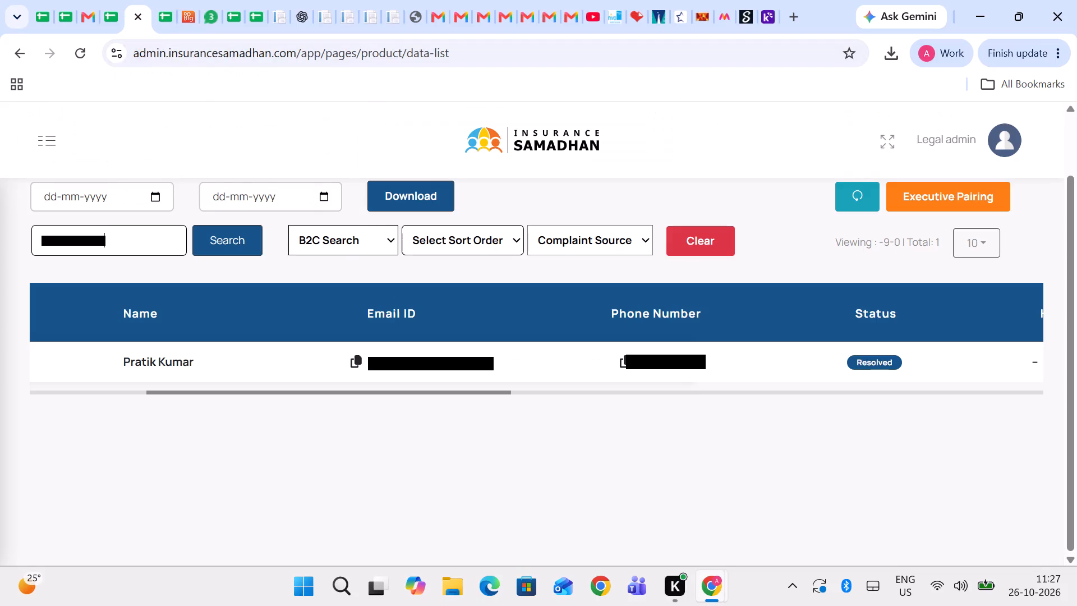
click(284, 350)
click(516, 416)
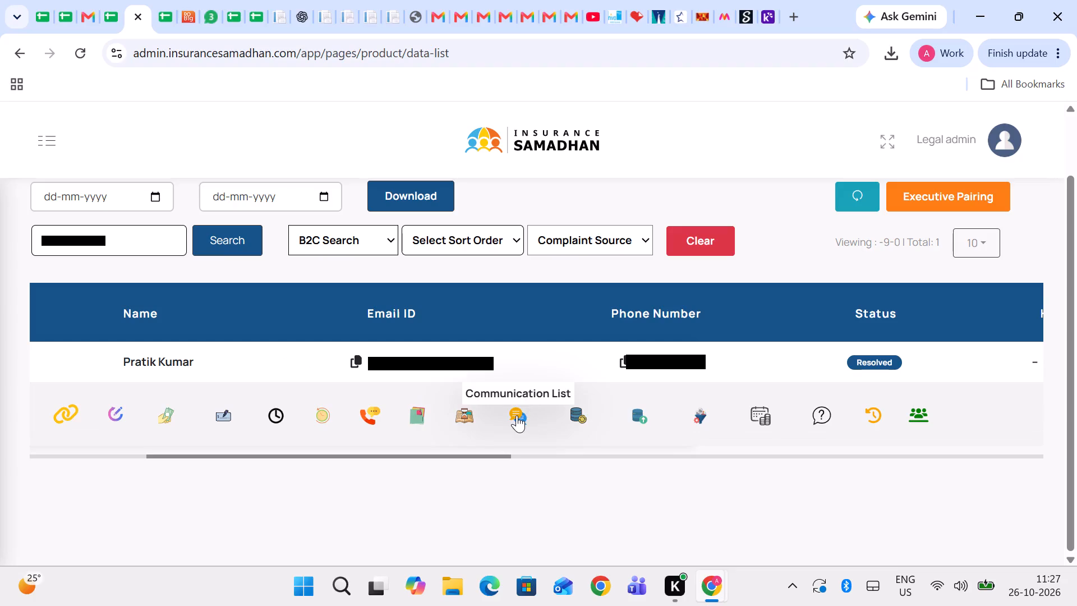
scroll(360, 462, down, 1)
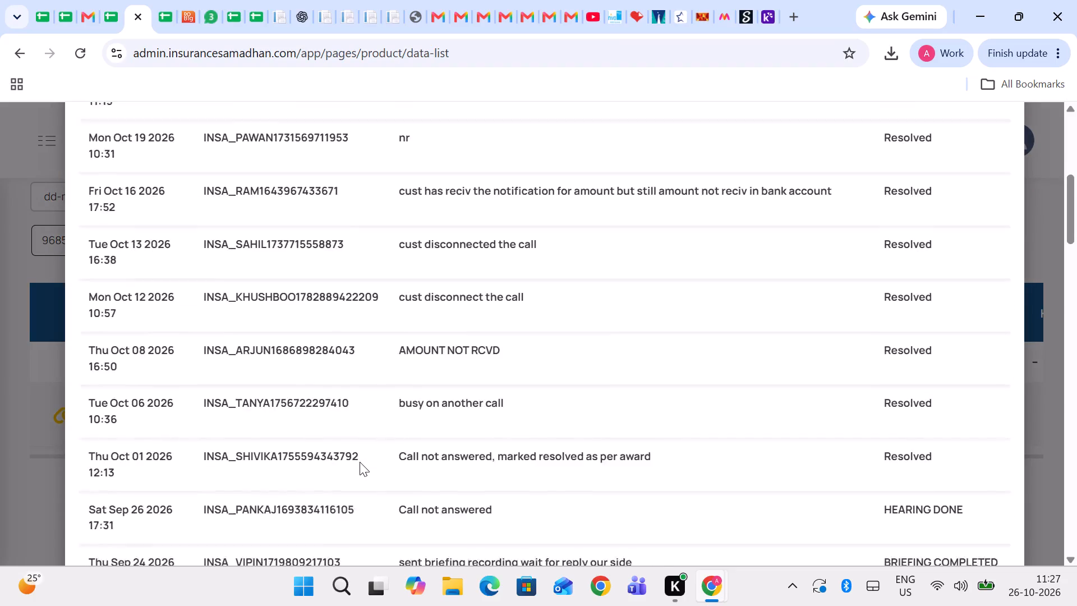
scroll(500, 423, down, 4)
click(569, 524)
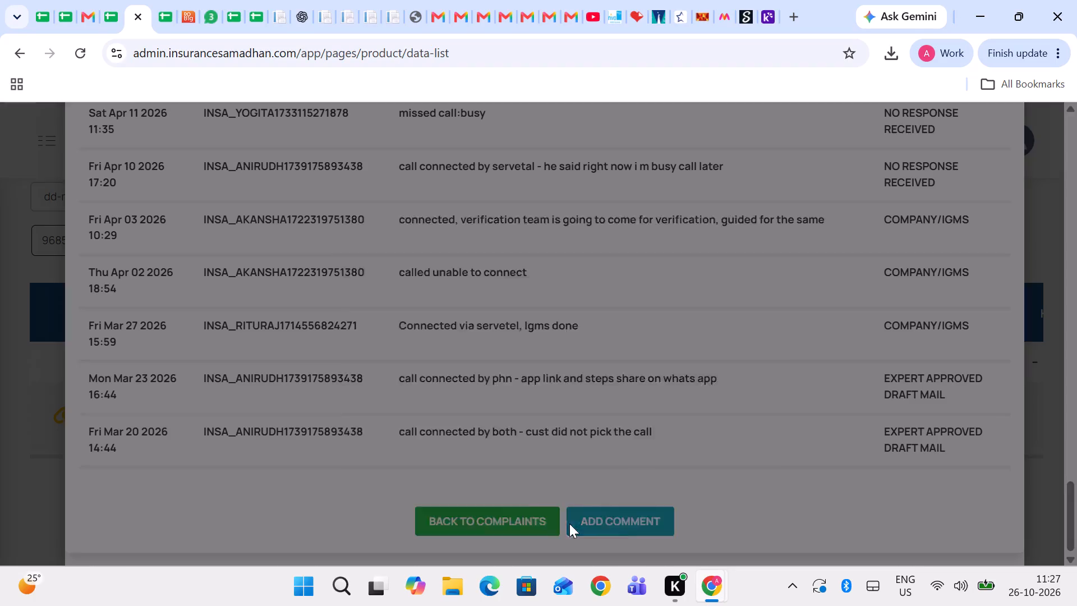
Save the new comment with the description "not answering" on the complaint, and close the communication log.
click(467, 465)
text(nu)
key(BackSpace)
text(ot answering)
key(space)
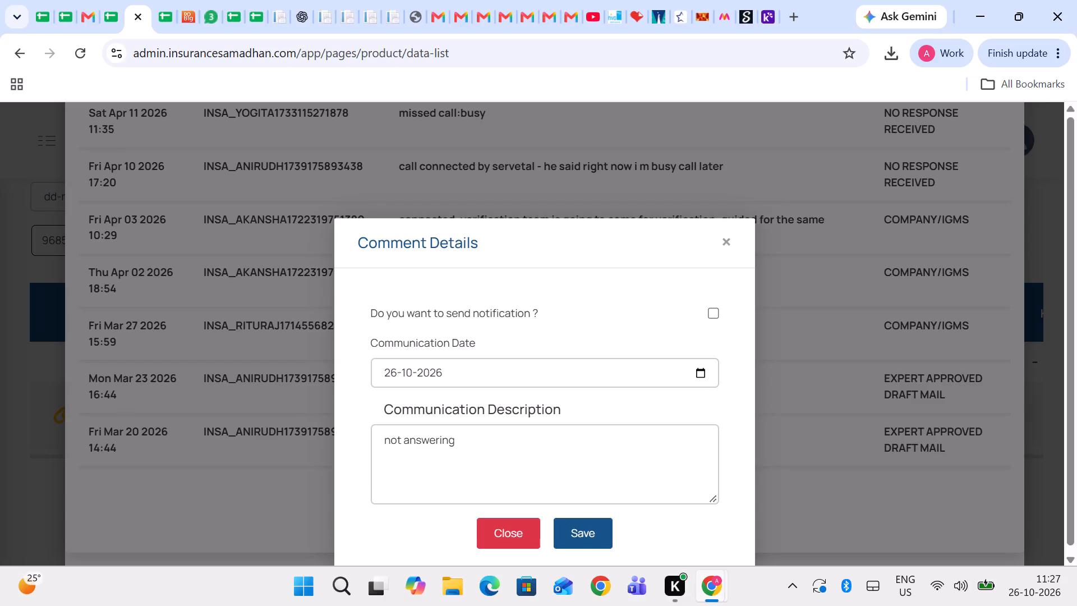
click(595, 522)
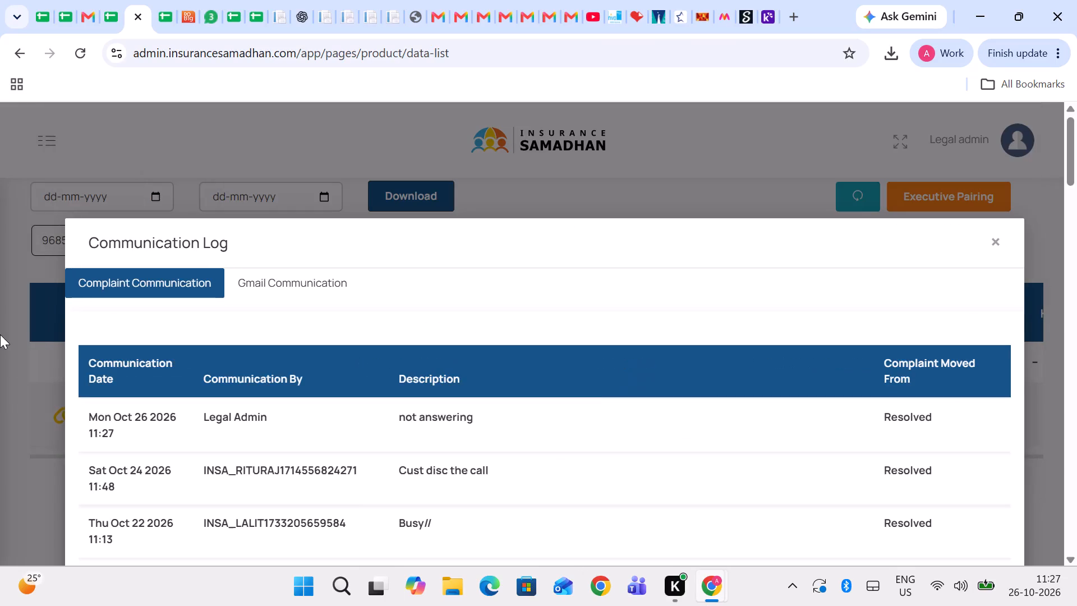
click(0, 334)
Switch to the October 2026 resolved sheet and set the Comments call status of row 72 to the not-answering option.
click(117, 0)
key(Left)
key(Left)
key(Left)
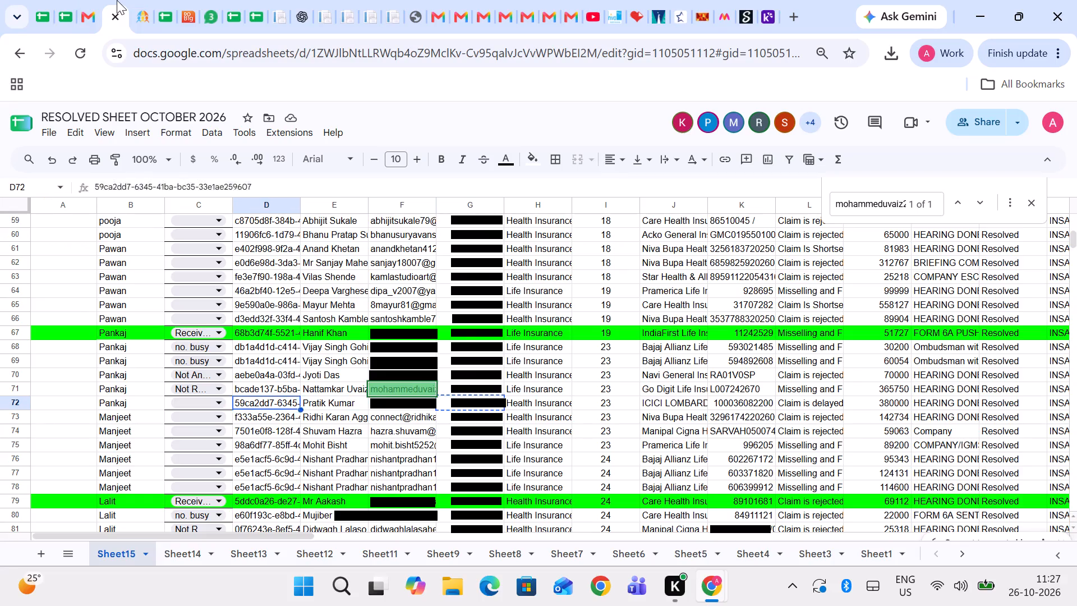
key(Left)
key(Return)
key(Return)
Look through the October 2026 resolved sheet down to its last rows and back to the top, checking assigned names and call statuses.
scroll(208, 264, down, 1)
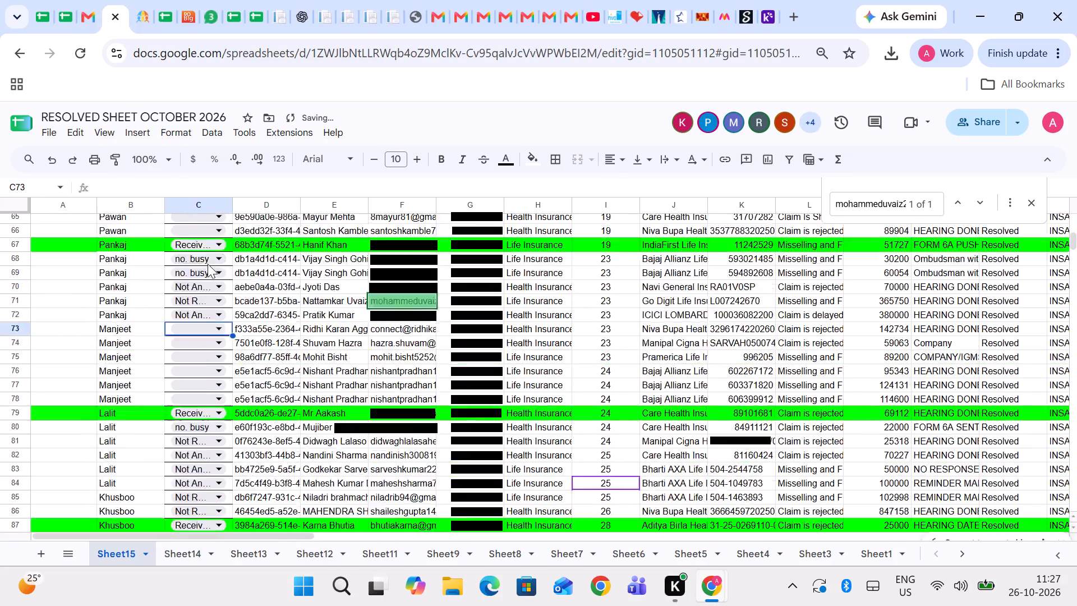
scroll(208, 264, down, 2)
scroll(312, 379, down, 1)
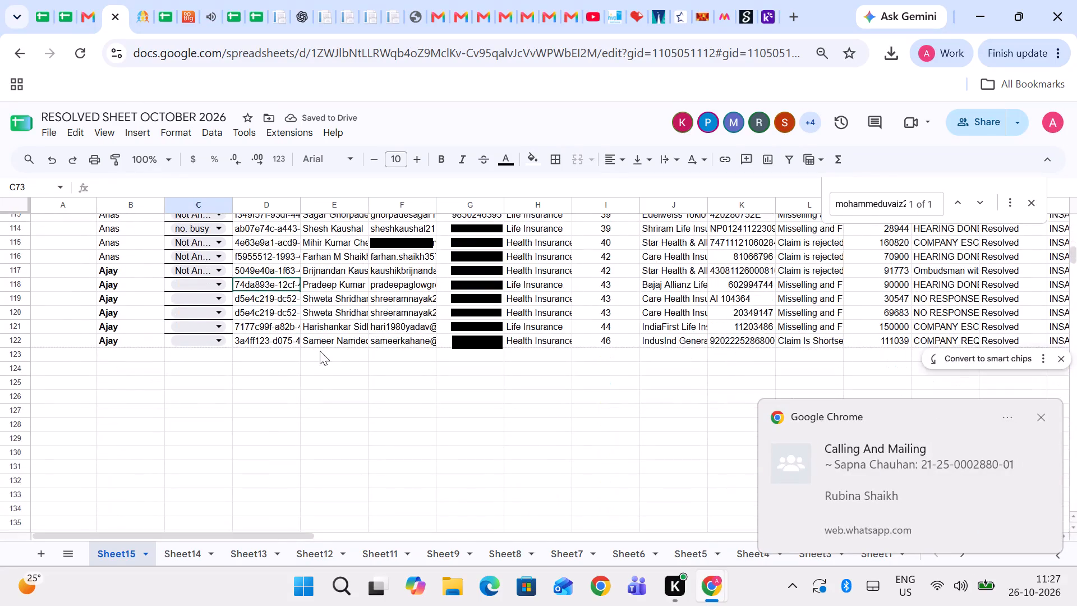
click(334, 392)
scroll(334, 392, up, 1)
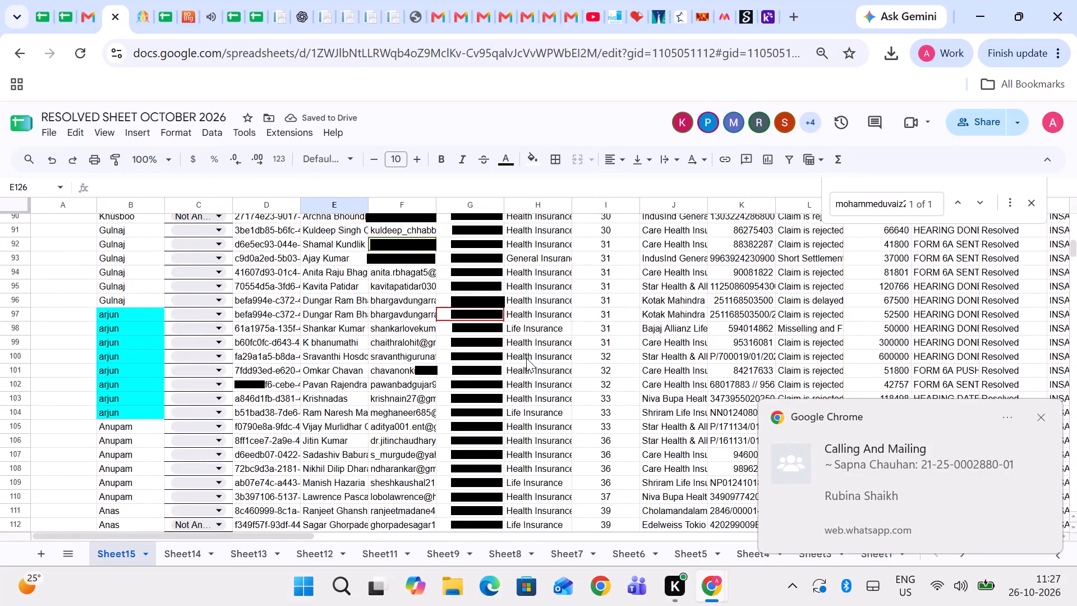
scroll(389, 358, up, 7)
scroll(389, 358, right, 2)
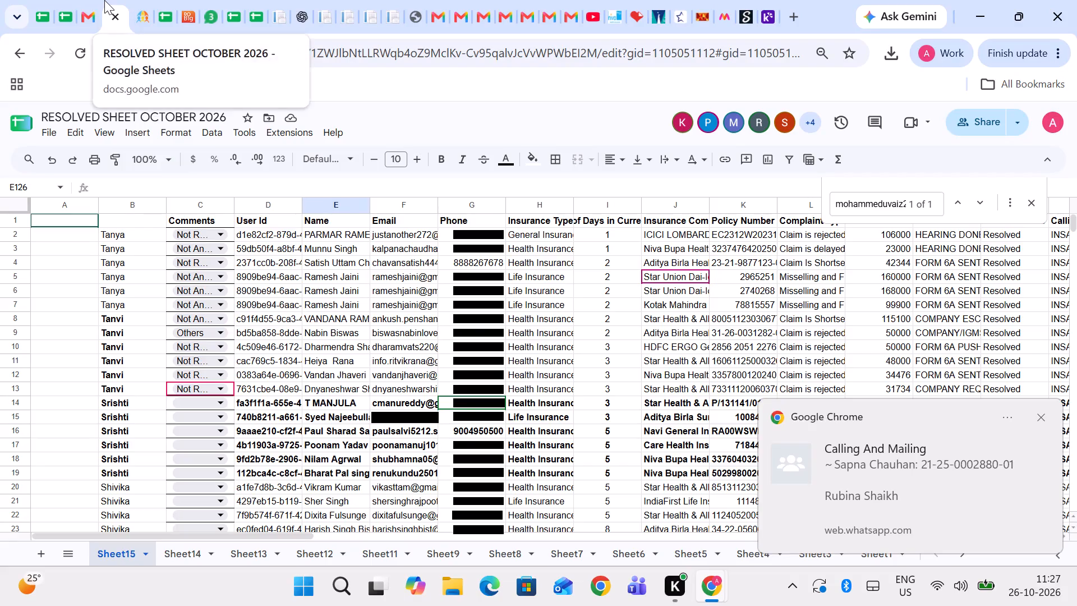
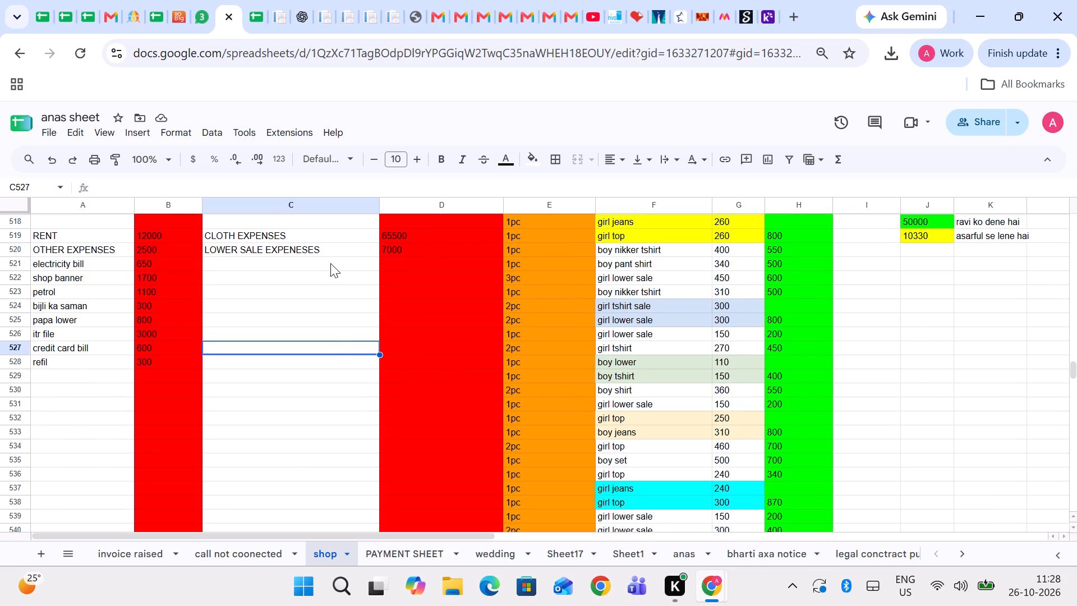
Inspect the lower sale and cloth expense amounts in the shop sheet.
click(330, 263)
click(389, 245)
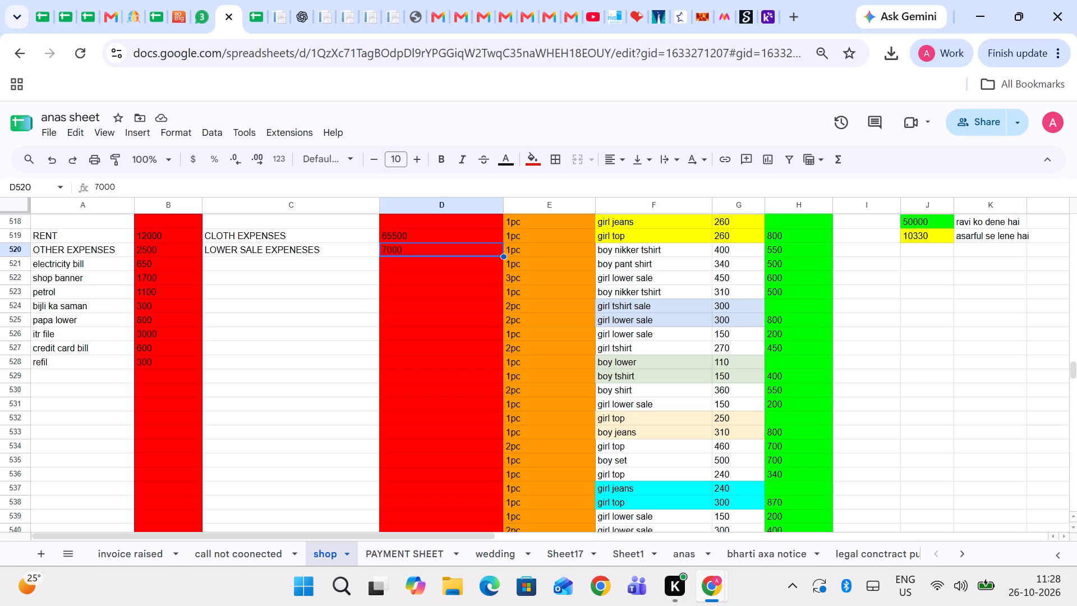
key(Up)
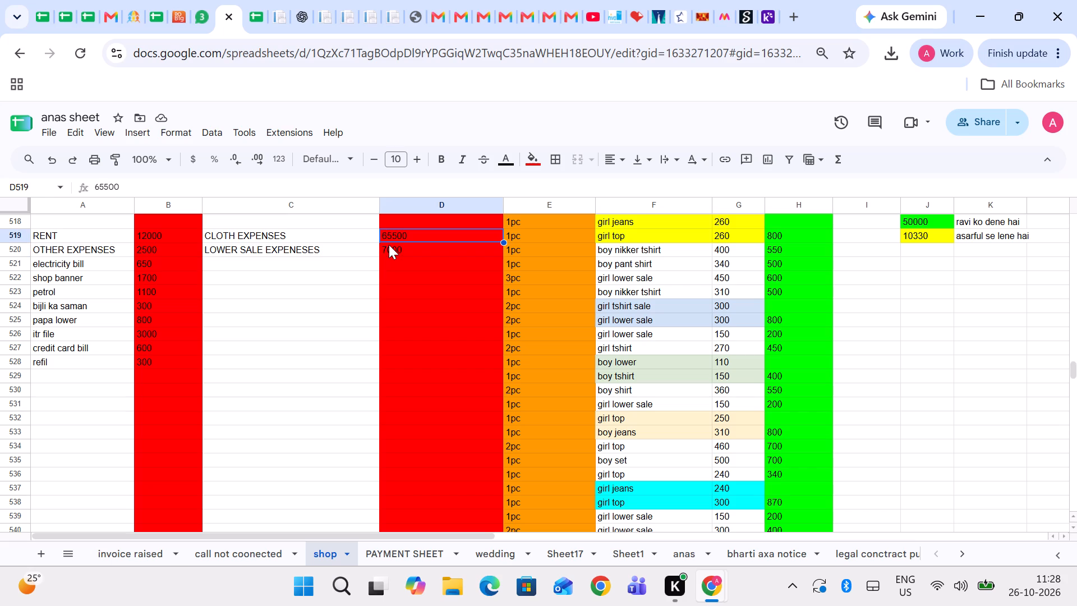